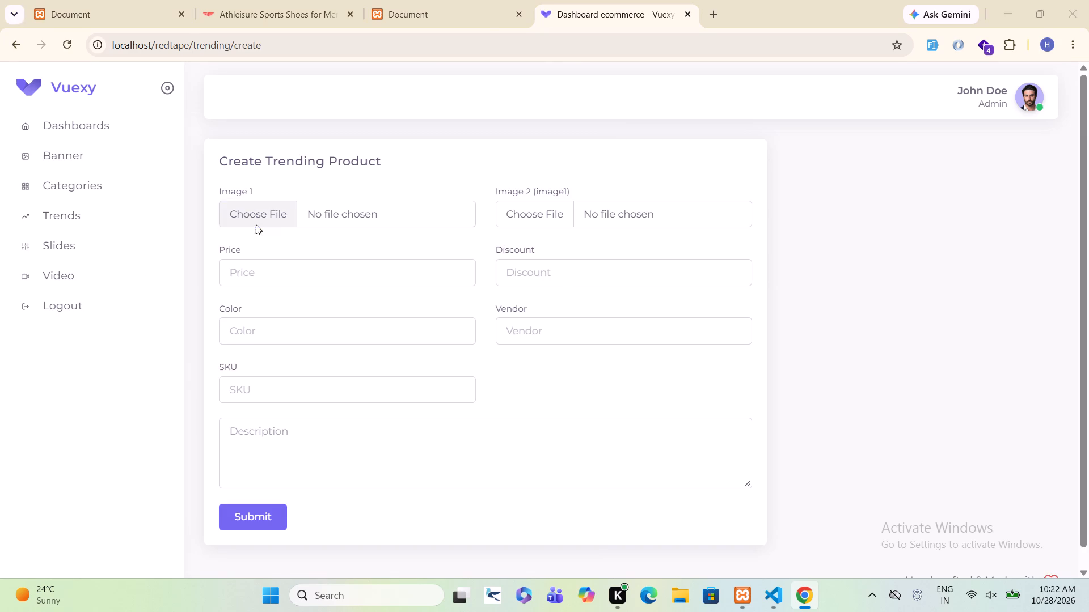
Choose img7.webp from the redtape folder as Image 1 of the new trending product.
{"action": "scroll", "coordinate": [332, 193], "scroll_direction": "down", "scroll_amount": 1}
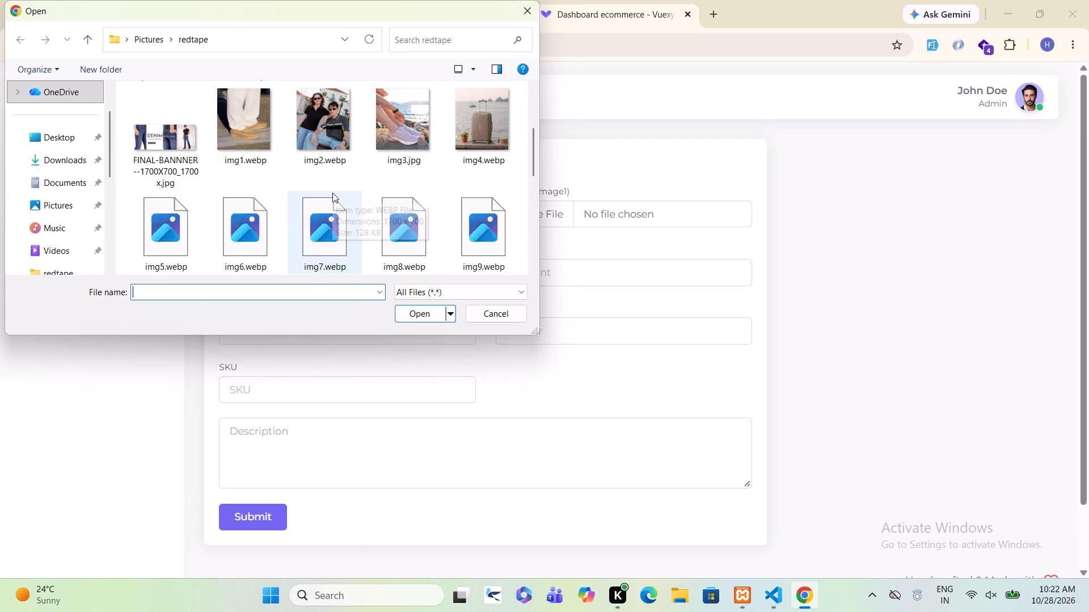
{"action": "scroll", "coordinate": [332, 193], "scroll_direction": "down", "scroll_amount": 1}
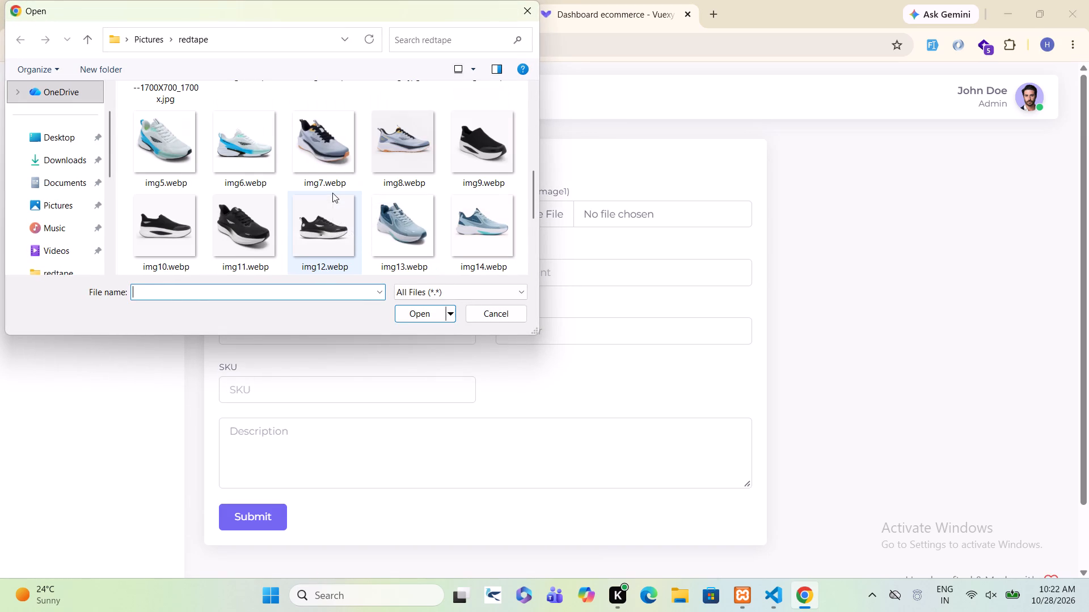
{"action": "scroll", "coordinate": [332, 193], "scroll_direction": "down", "scroll_amount": 1}
{"action": "scroll", "coordinate": [332, 193], "scroll_direction": "up", "scroll_amount": 1}
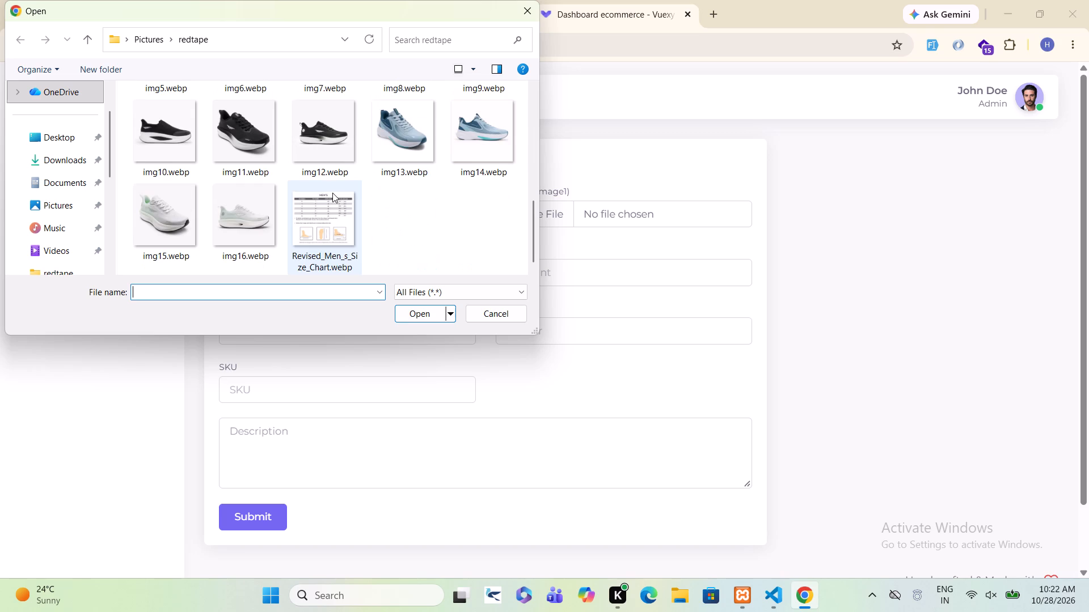
{"action": "scroll", "coordinate": [332, 193], "scroll_direction": "up", "scroll_amount": 1}
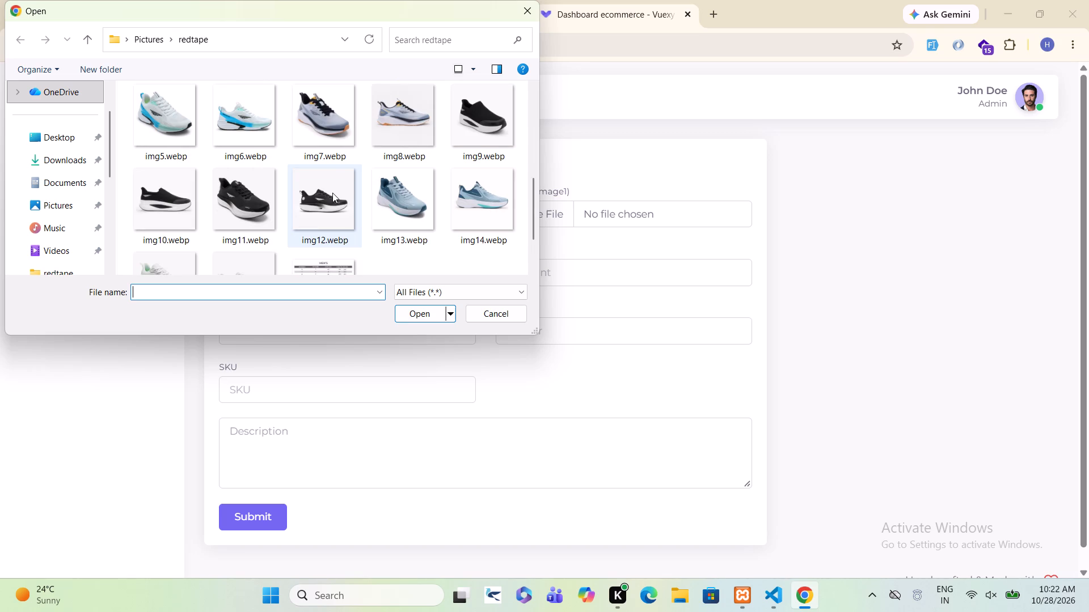
{"action": "scroll", "coordinate": [332, 193], "scroll_direction": "up", "scroll_amount": 1}
{"action": "left_click", "coordinate": [330, 91]}
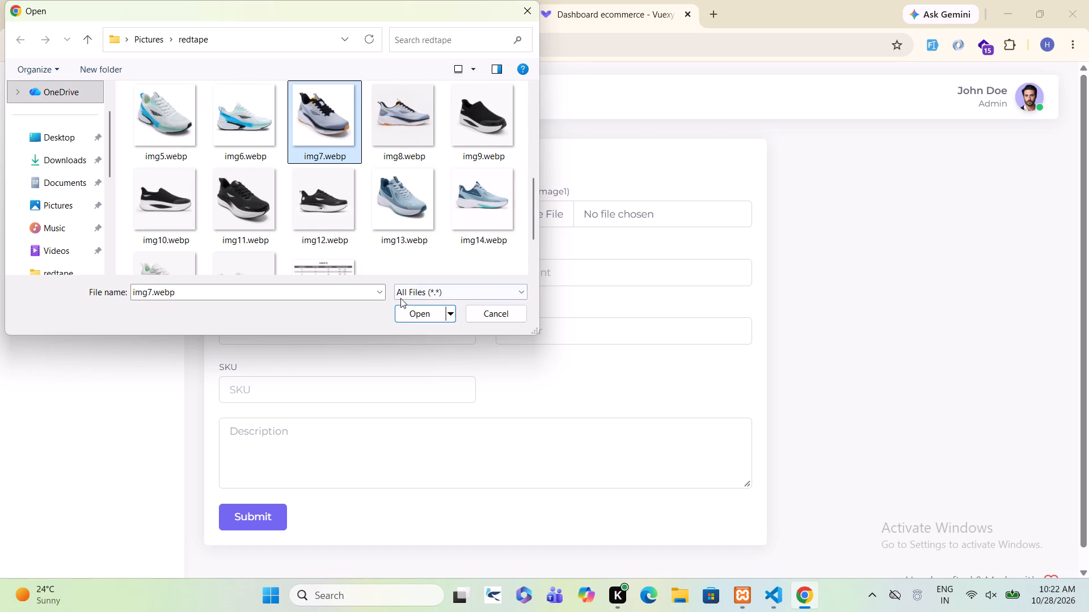
{"action": "left_click", "coordinate": [412, 309]}
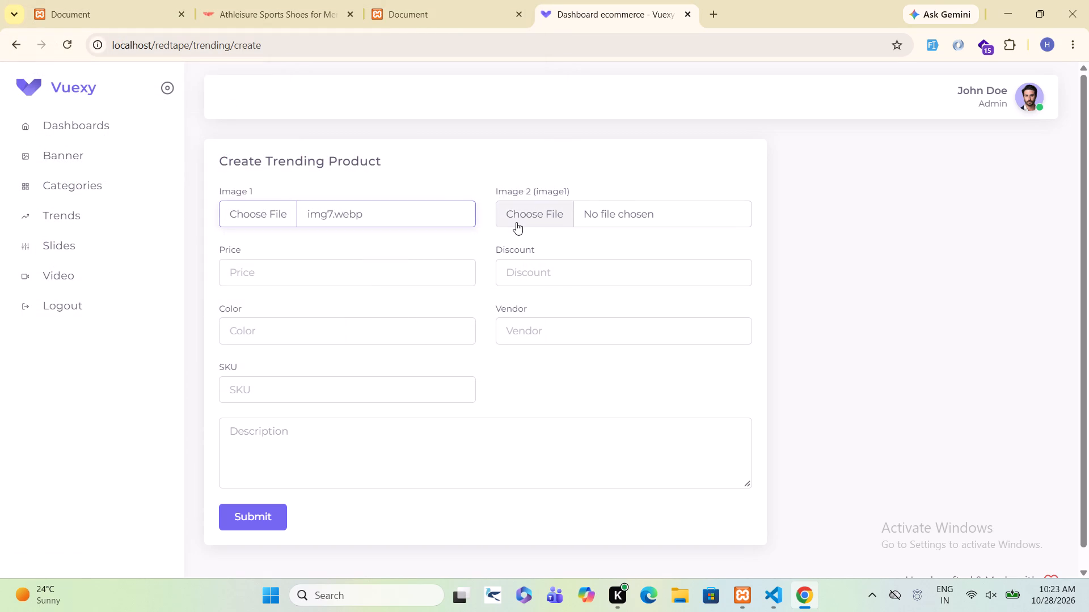
Choose img8.webp from the redtape folder as Image 2 of the product.
{"action": "left_click", "coordinate": [516, 222]}
{"action": "scroll", "coordinate": [399, 178], "scroll_direction": "down", "scroll_amount": 4}
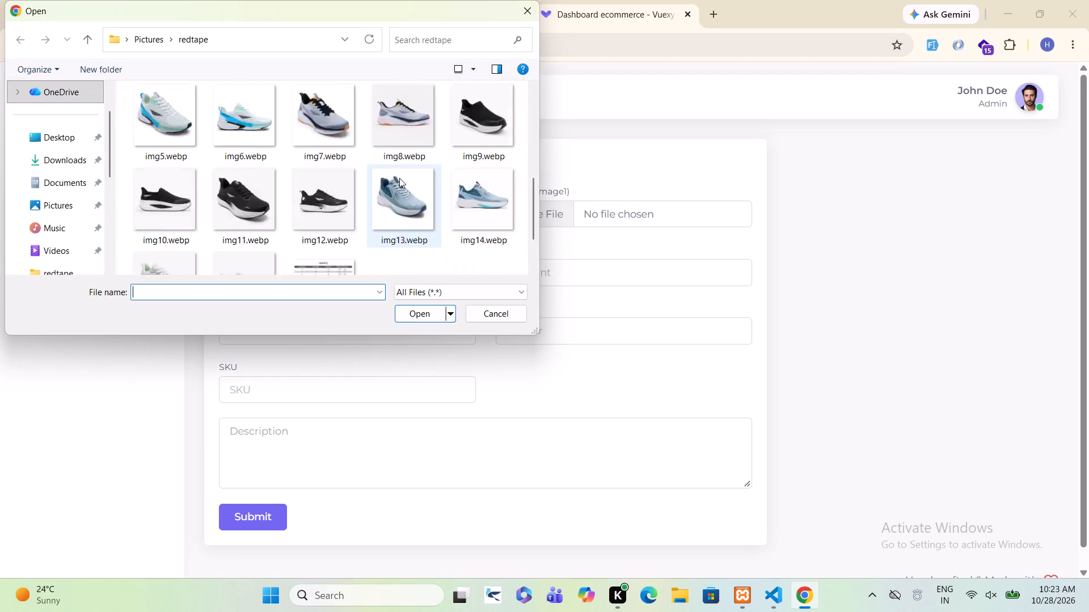
{"action": "scroll", "coordinate": [321, 223], "scroll_direction": "down", "scroll_amount": 1}
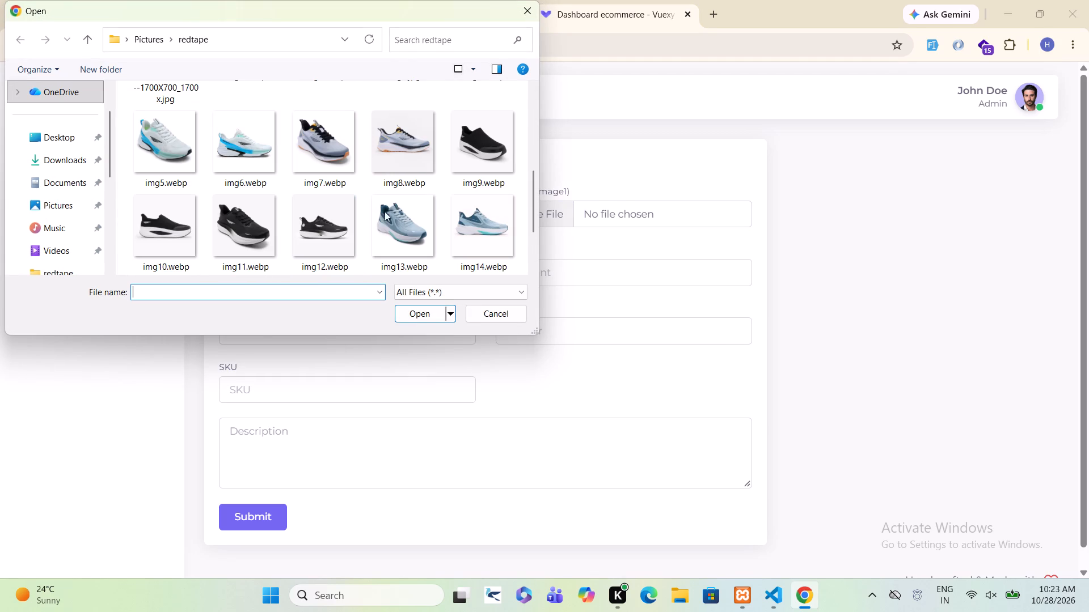
{"action": "left_click", "coordinate": [395, 159]}
{"action": "left_click", "coordinate": [420, 315]}
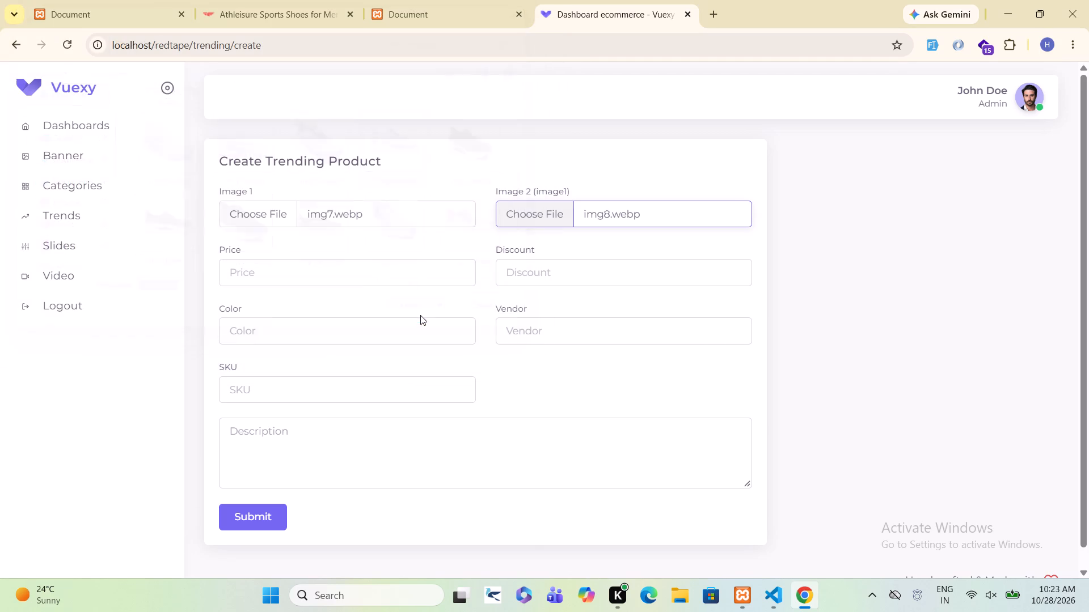
Set the product's price to 1224 and its discount to 82.
{"action": "left_click", "coordinate": [310, 273]}
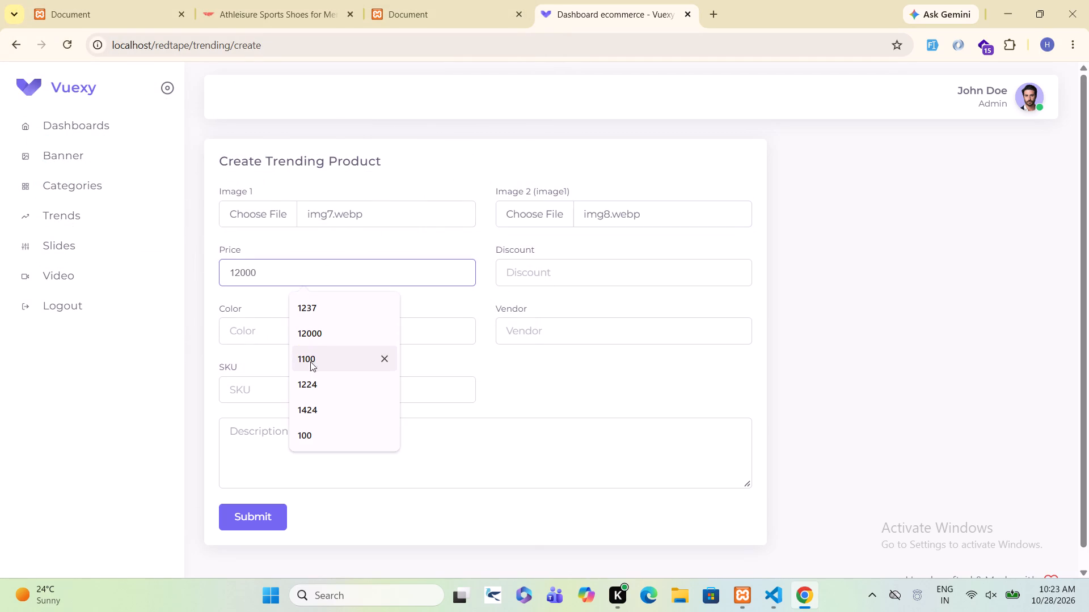
{"action": "left_click", "coordinate": [310, 382]}
{"action": "left_click", "coordinate": [527, 271]}
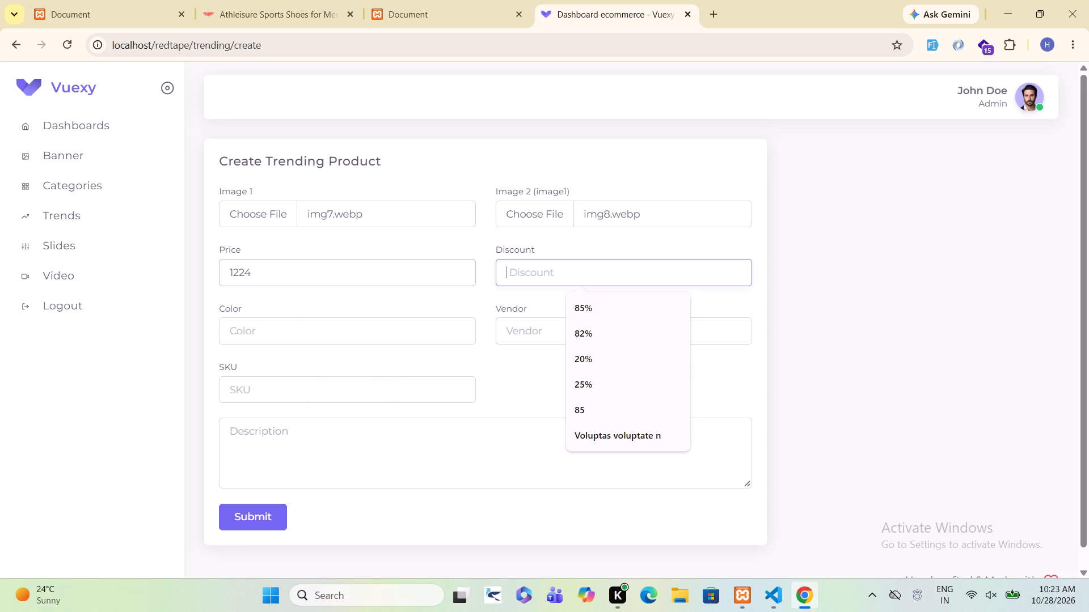
{"action": "left_click", "coordinate": [580, 411]}
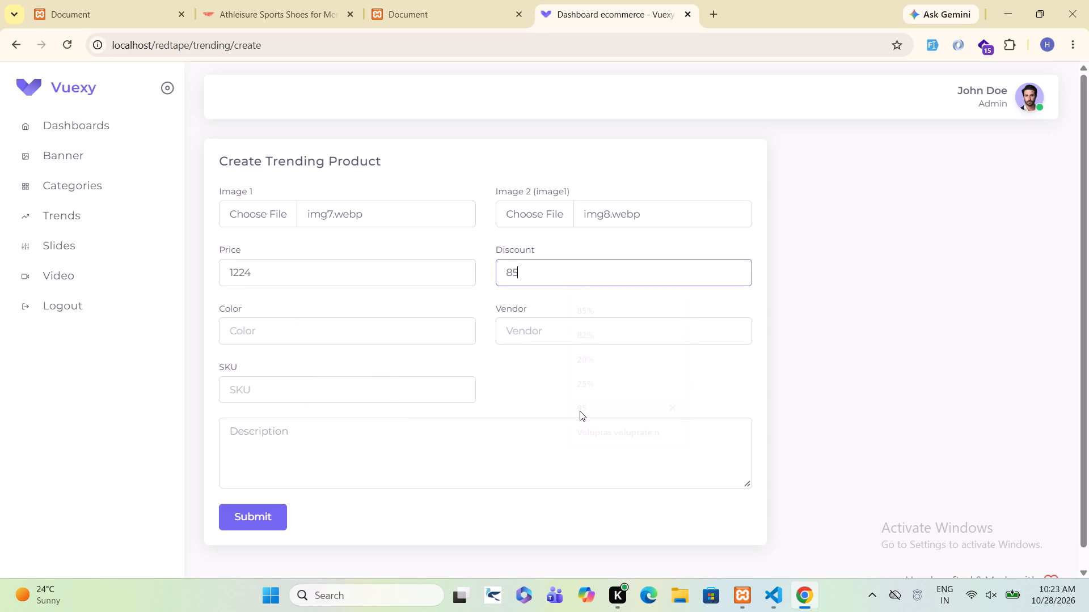
{"action": "key", "text": "BackSpace"}
{"action": "key", "text": "2"}
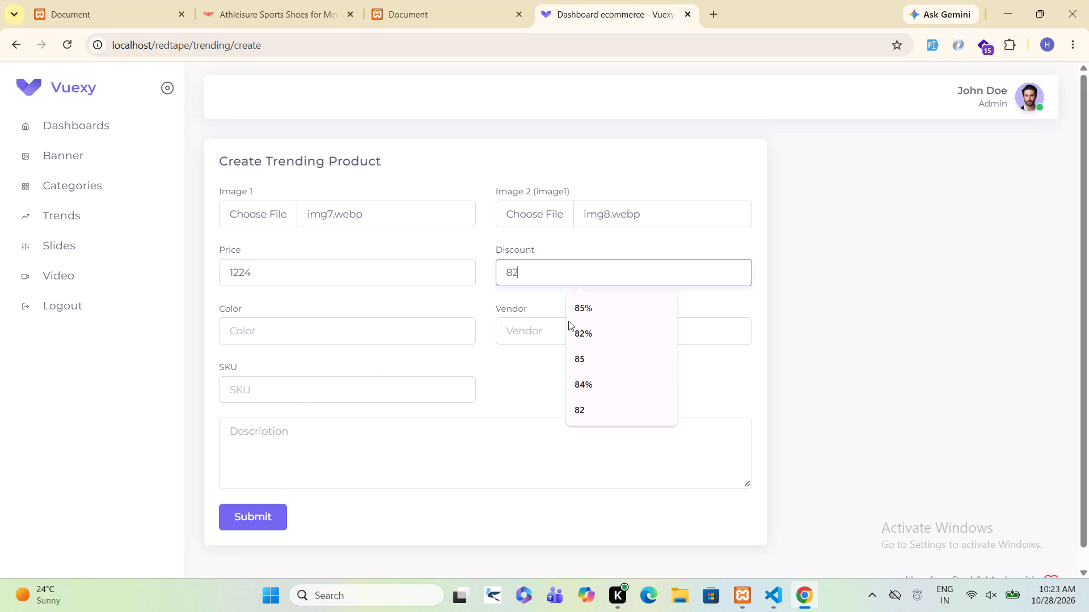
Fill in the color gray, the vendor red tape and the SKU value "SKU: RSO4817-8".
{"action": "left_click", "coordinate": [294, 328]}
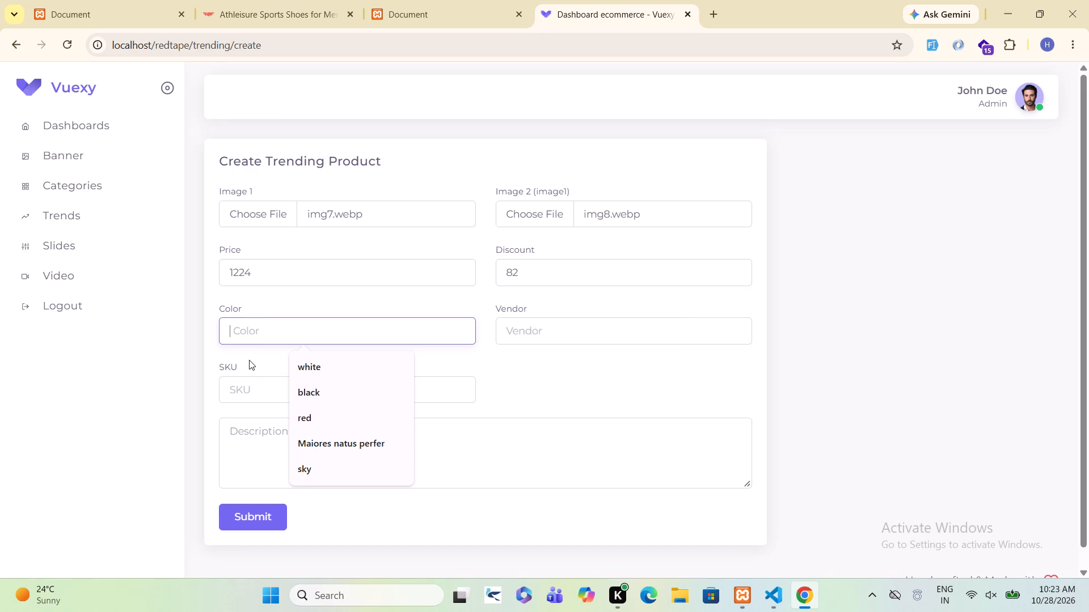
{"action": "type", "text": "gr"}
{"action": "key", "text": "a"}
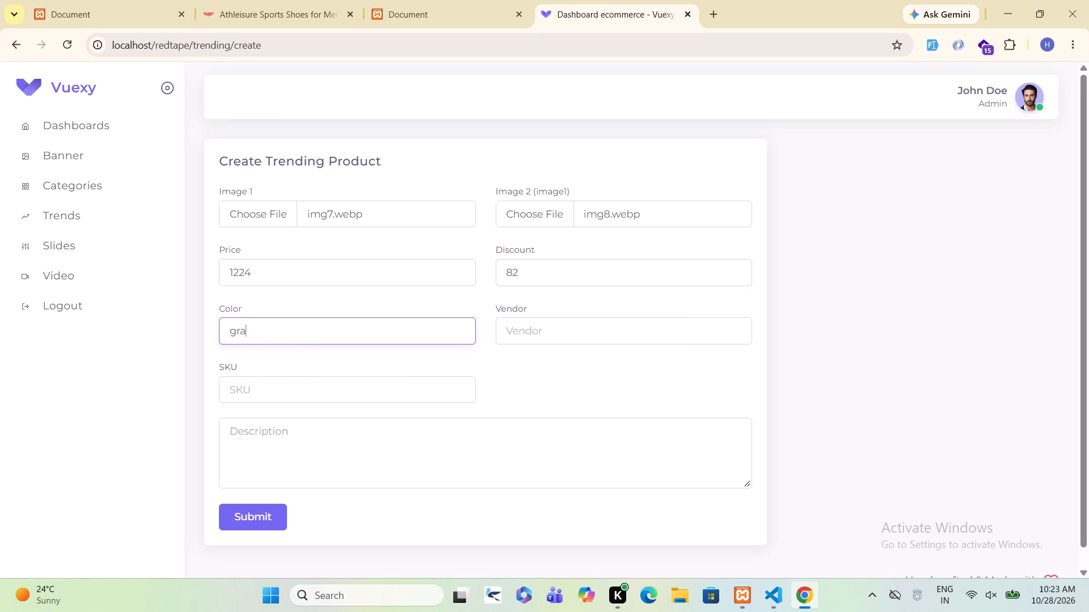
{"action": "key", "text": "y"}
{"action": "left_click", "coordinate": [533, 334]}
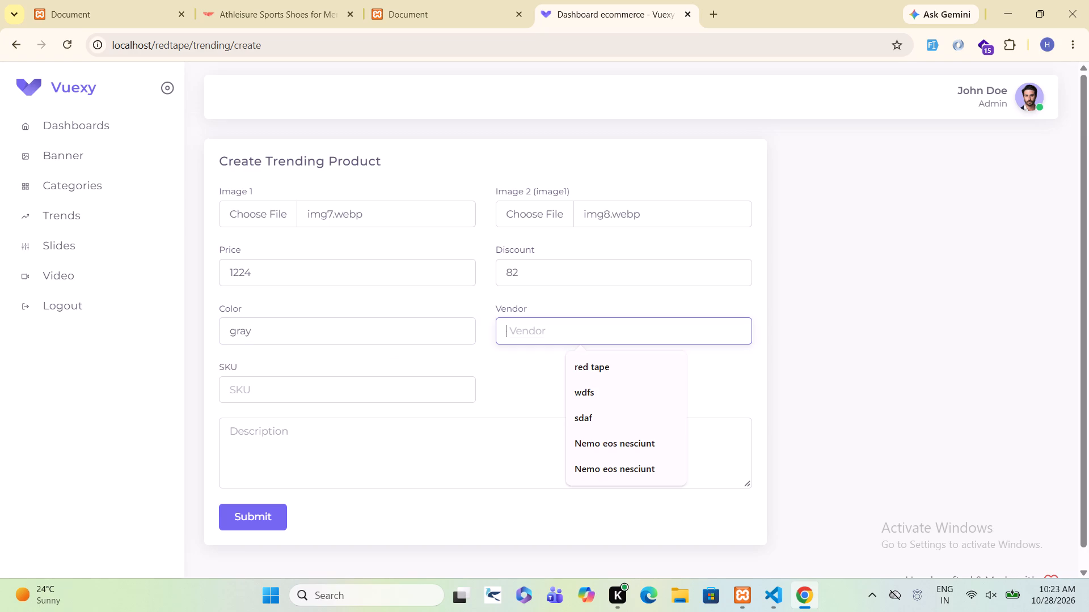
{"action": "left_click", "coordinate": [626, 376]}
{"action": "left_click", "coordinate": [286, 383]}
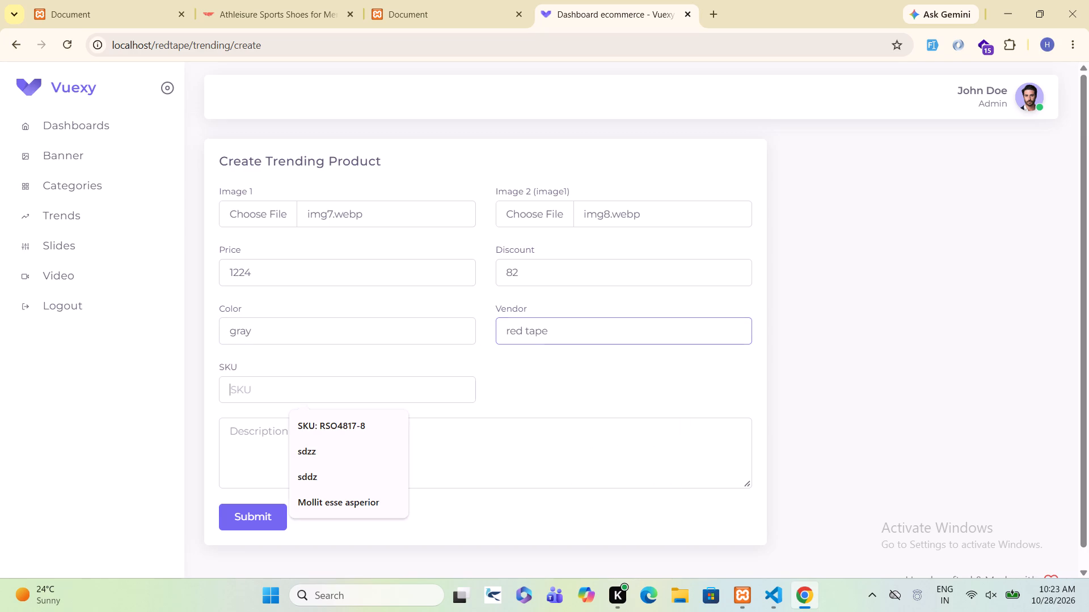
{"action": "left_click", "coordinate": [327, 416]}
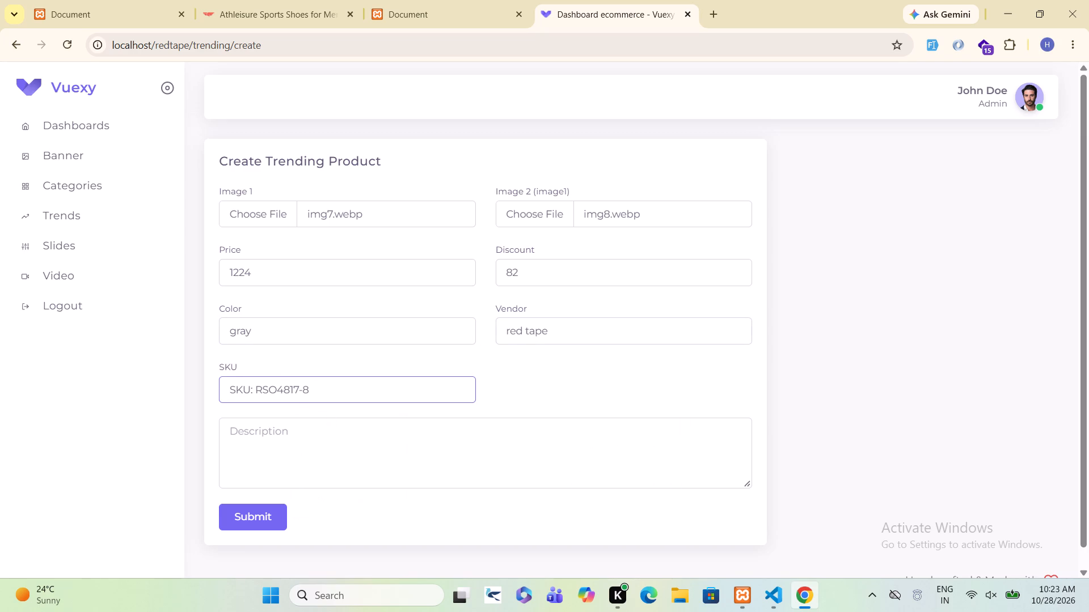
Place the cursor in the empty Description field and switch to the open RedTape product page.
{"action": "left_click", "coordinate": [302, 430]}
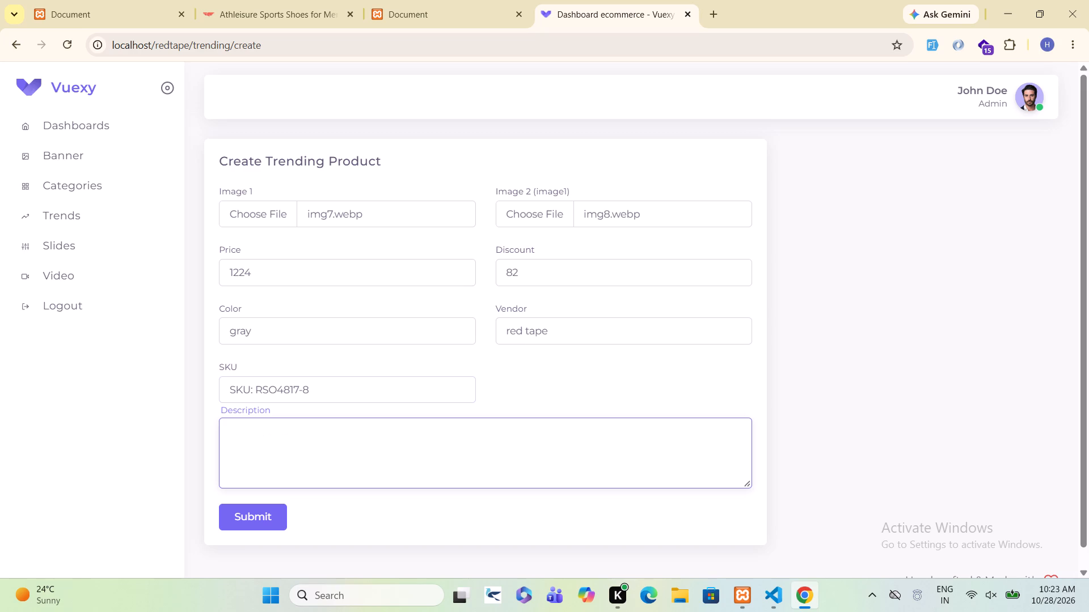
{"action": "left_click", "coordinate": [238, 0]}
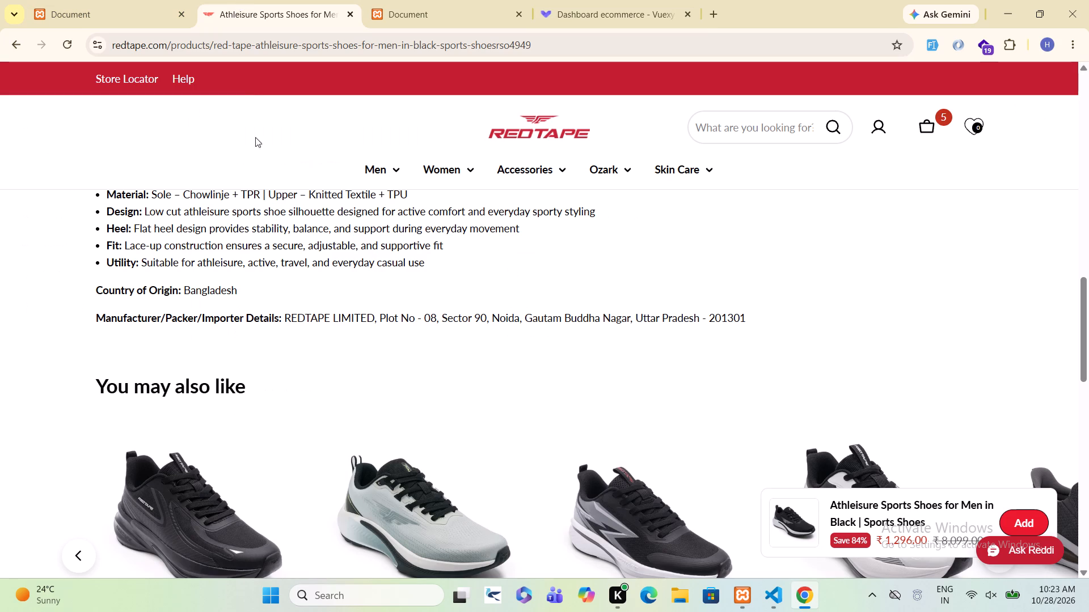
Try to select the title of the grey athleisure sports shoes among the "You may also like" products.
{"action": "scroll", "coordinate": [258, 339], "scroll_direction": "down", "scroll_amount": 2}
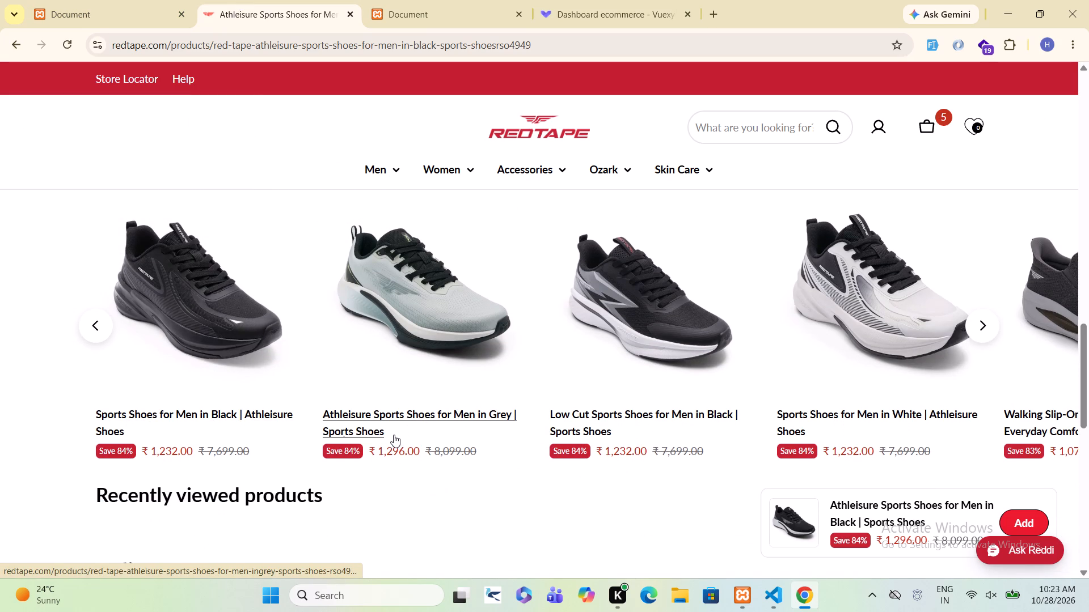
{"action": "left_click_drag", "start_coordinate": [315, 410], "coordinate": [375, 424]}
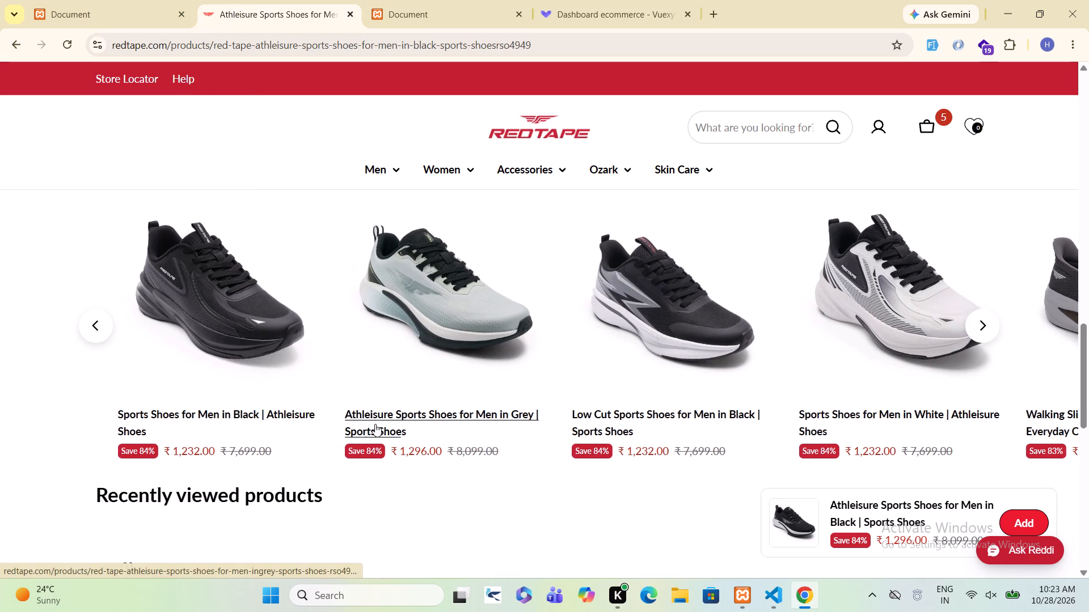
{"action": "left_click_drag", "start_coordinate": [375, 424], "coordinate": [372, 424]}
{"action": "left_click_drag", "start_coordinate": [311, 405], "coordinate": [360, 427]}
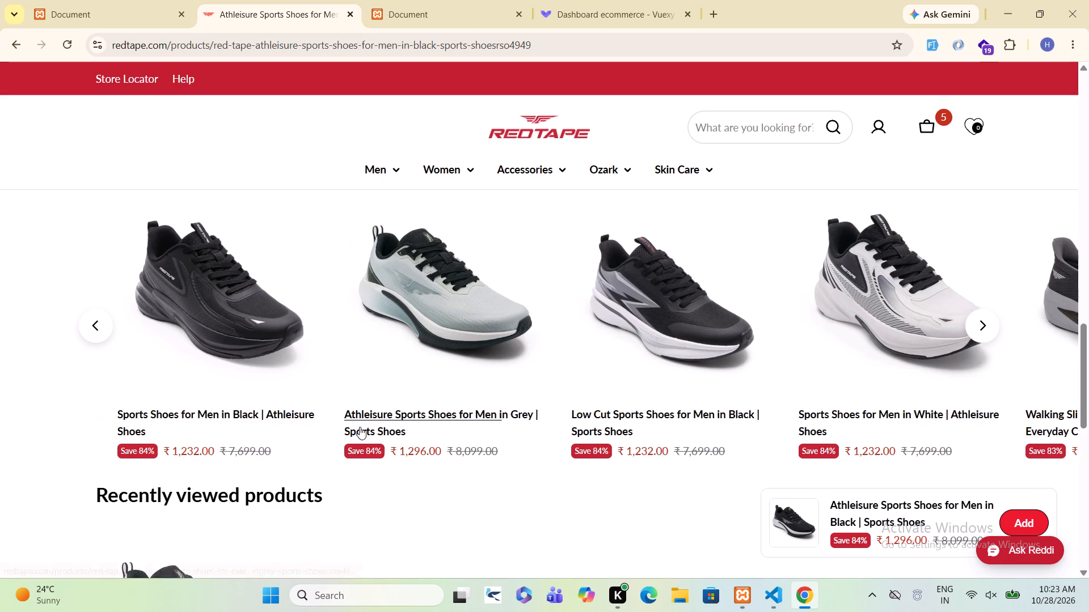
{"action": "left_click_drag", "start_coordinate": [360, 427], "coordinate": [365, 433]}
Go back to the RedTape home page and find the row of men's sports shoes.
{"action": "left_click", "coordinate": [14, 50]}
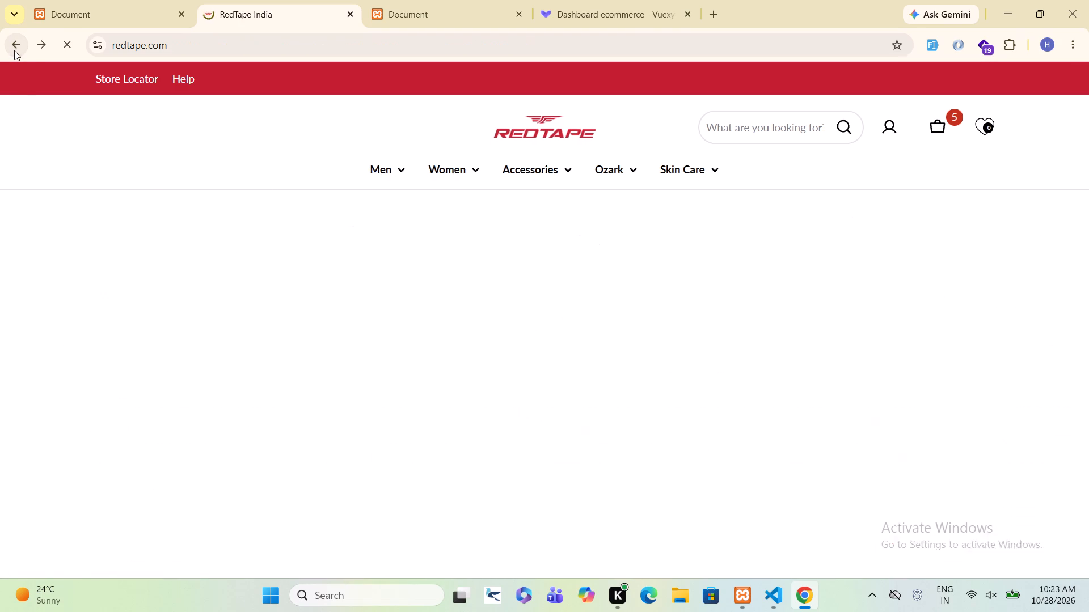
{"action": "scroll", "coordinate": [341, 401], "scroll_direction": "down", "scroll_amount": 7}
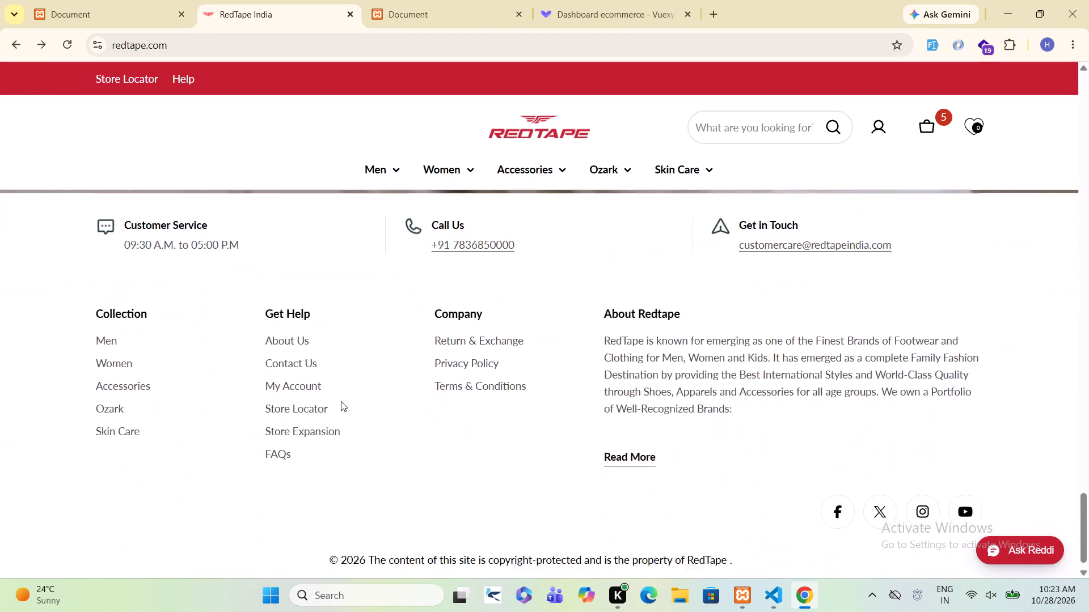
{"action": "scroll", "coordinate": [341, 401], "scroll_direction": "down", "scroll_amount": 1}
{"action": "scroll", "coordinate": [341, 401], "scroll_direction": "up", "scroll_amount": 8}
{"action": "scroll", "coordinate": [341, 401], "scroll_direction": "down", "scroll_amount": 3}
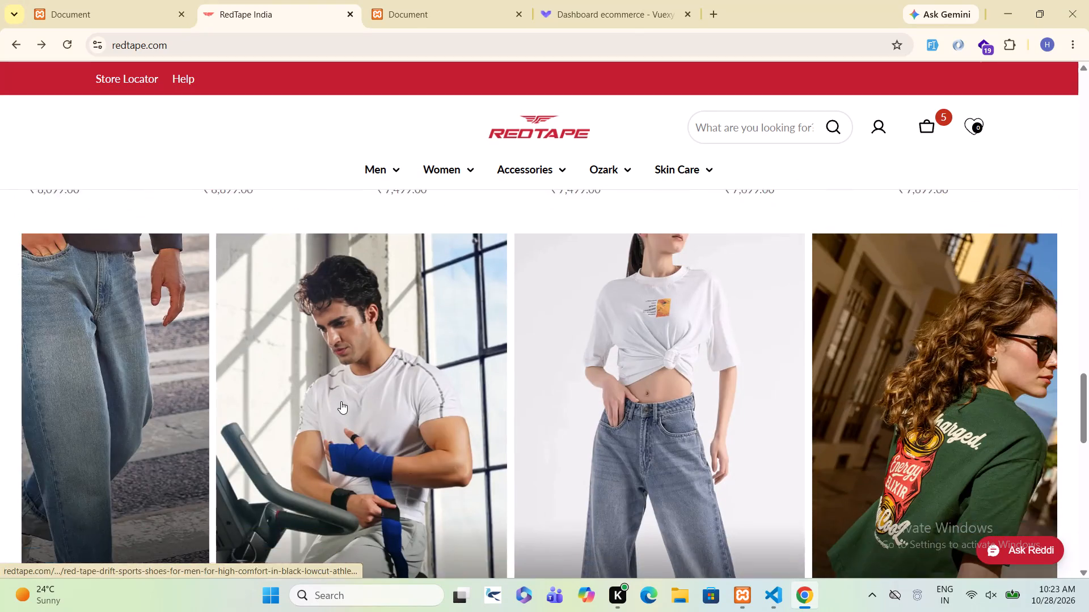
{"action": "scroll", "coordinate": [341, 401], "scroll_direction": "down", "scroll_amount": 1}
{"action": "scroll", "coordinate": [341, 401], "scroll_direction": "up", "scroll_amount": 5}
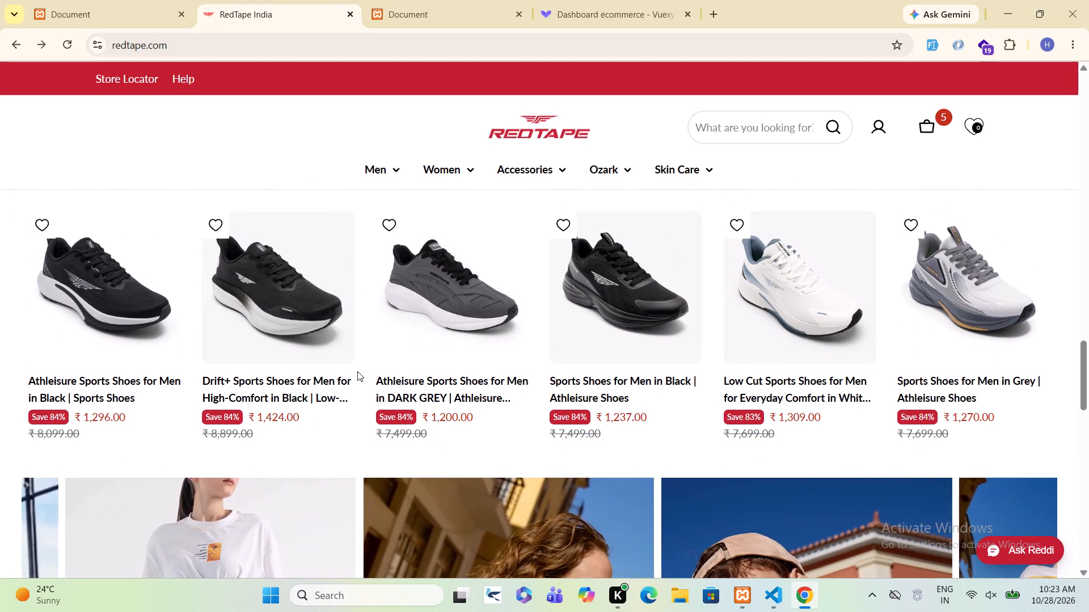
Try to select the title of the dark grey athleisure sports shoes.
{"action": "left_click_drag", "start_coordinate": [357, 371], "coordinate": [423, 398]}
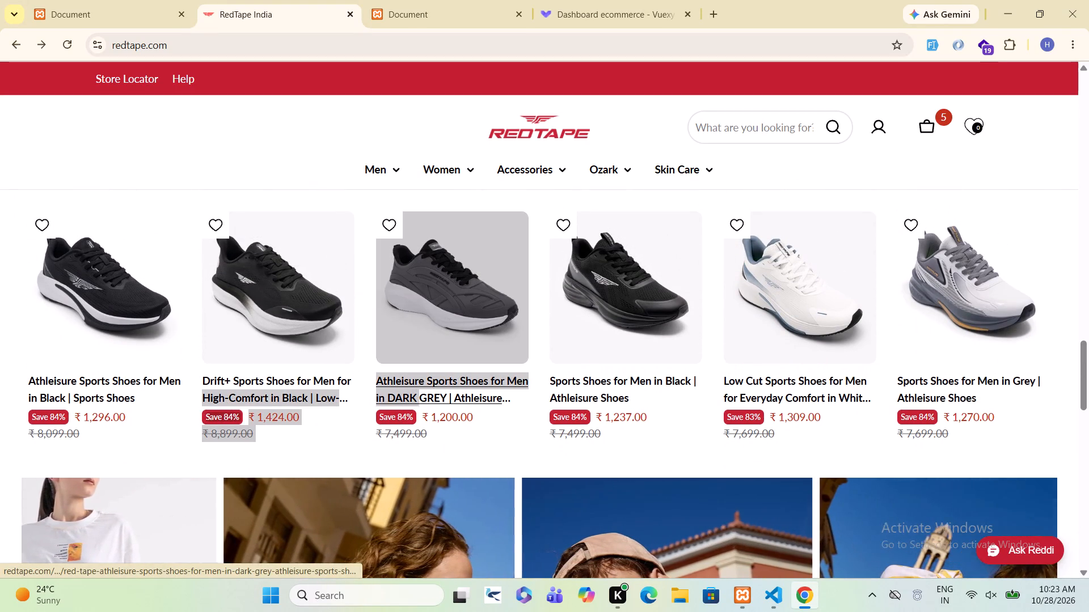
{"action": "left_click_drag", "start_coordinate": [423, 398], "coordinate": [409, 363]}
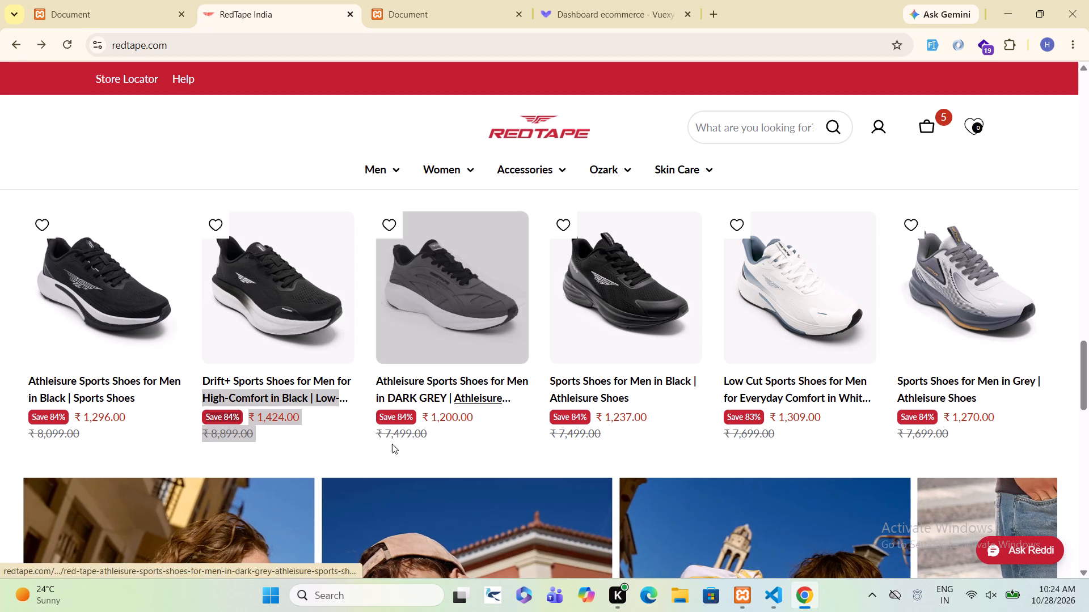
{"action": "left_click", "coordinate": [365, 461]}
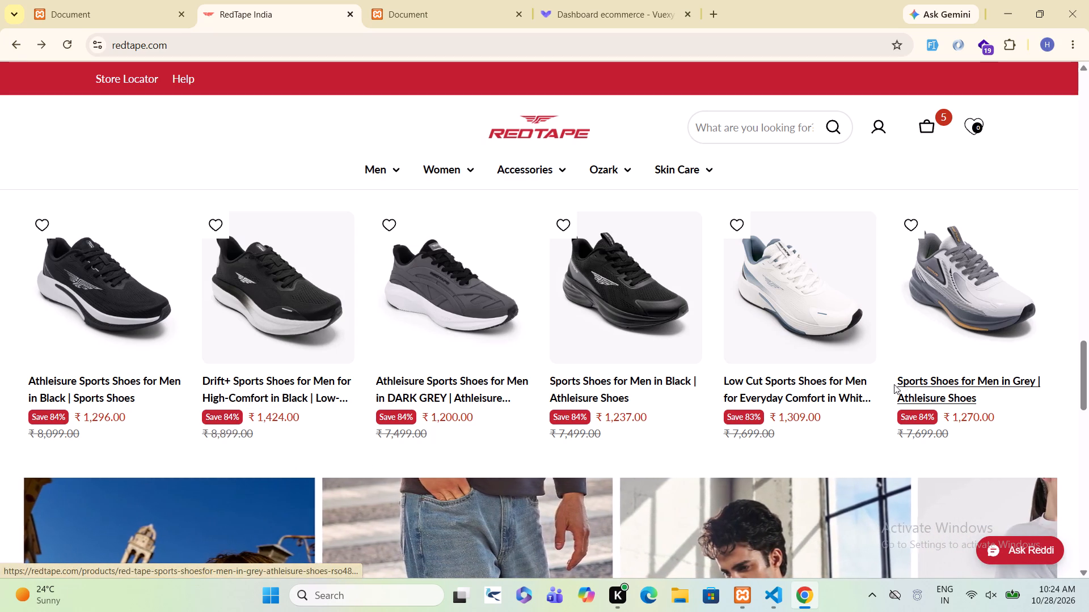
Copy the title "Sports Shoes for Men in Grey | Athleisure Shoes" and paste it into the trending product's Description field.
{"action": "left_click_drag", "start_coordinate": [888, 376], "coordinate": [907, 386]}
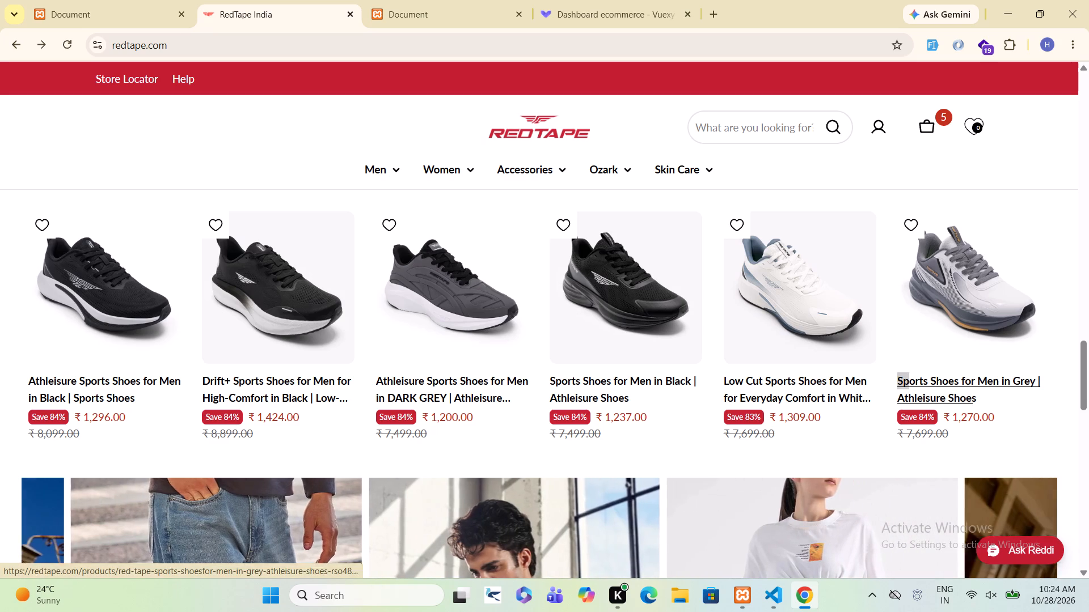
{"action": "left_click_drag", "start_coordinate": [907, 386], "coordinate": [983, 397]}
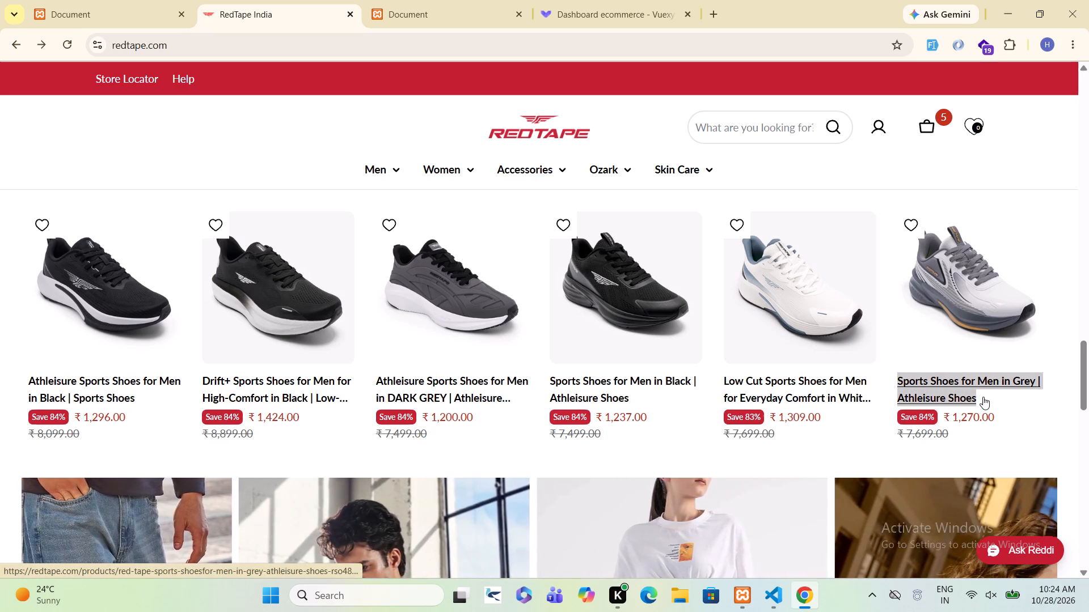
{"action": "key", "text": "ctrl+c"}
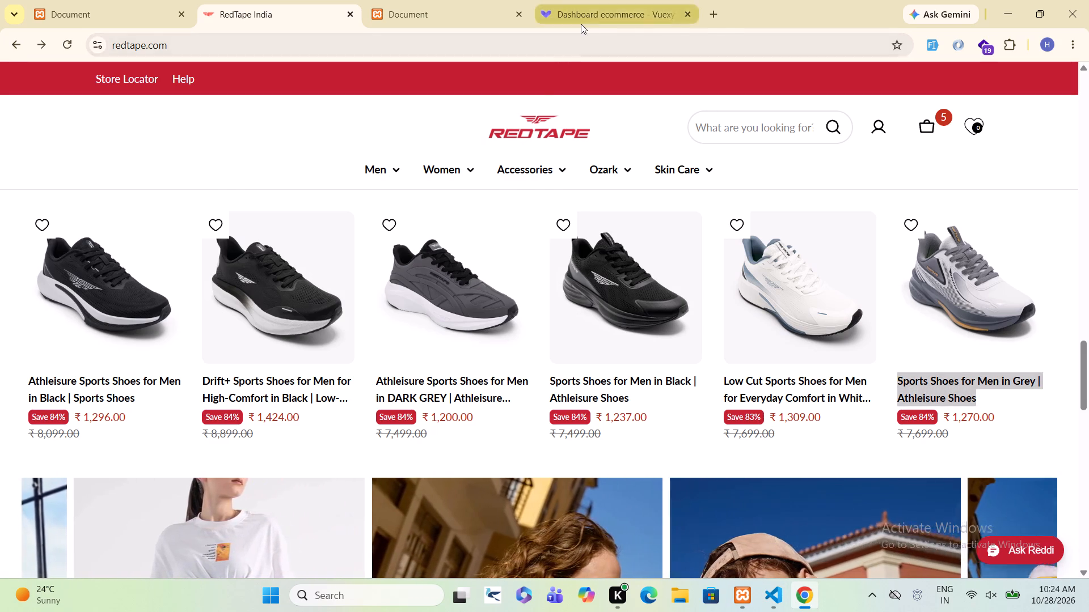
{"action": "left_click", "coordinate": [581, 24]}
{"action": "key", "text": "ctrl+v"}
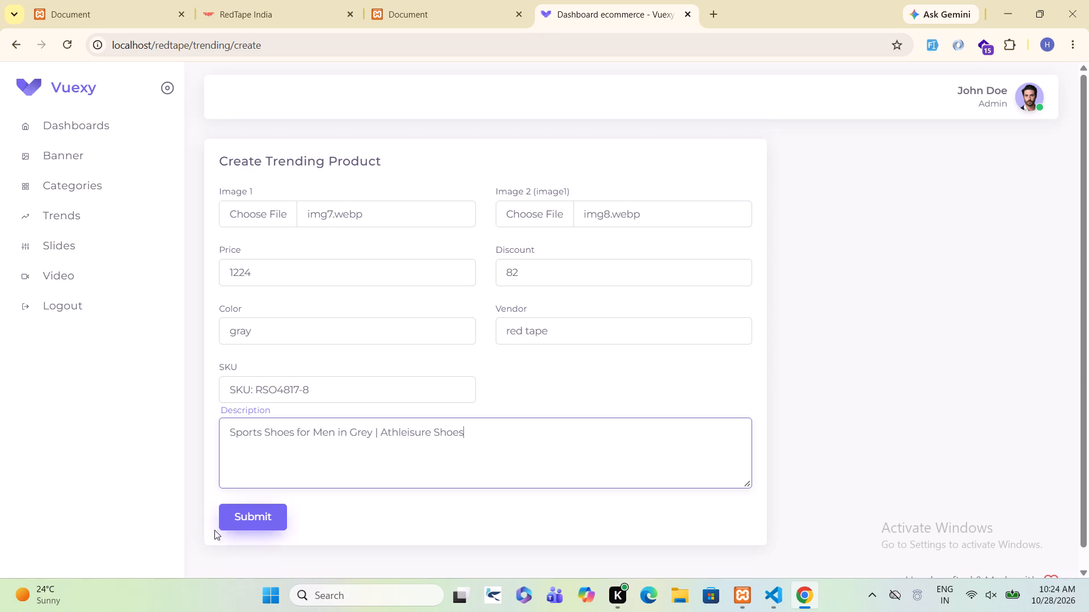
Submit the new trending product.
{"action": "left_click", "coordinate": [248, 520]}
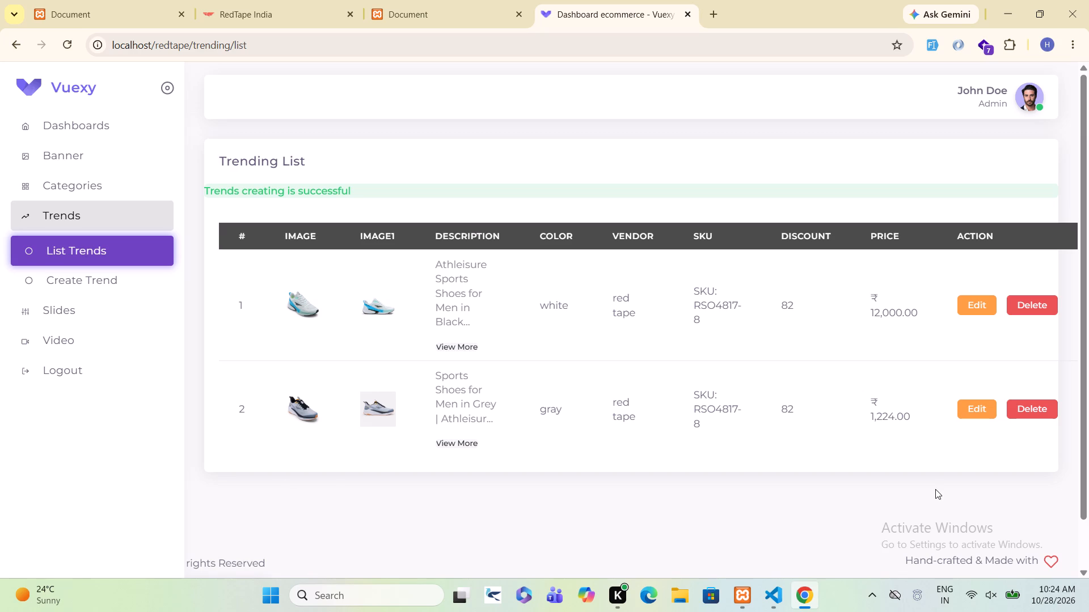
Change the color of the second trending product, the grey athleisure shoes, to "grey" and update the product.
{"action": "left_click", "coordinate": [963, 407]}
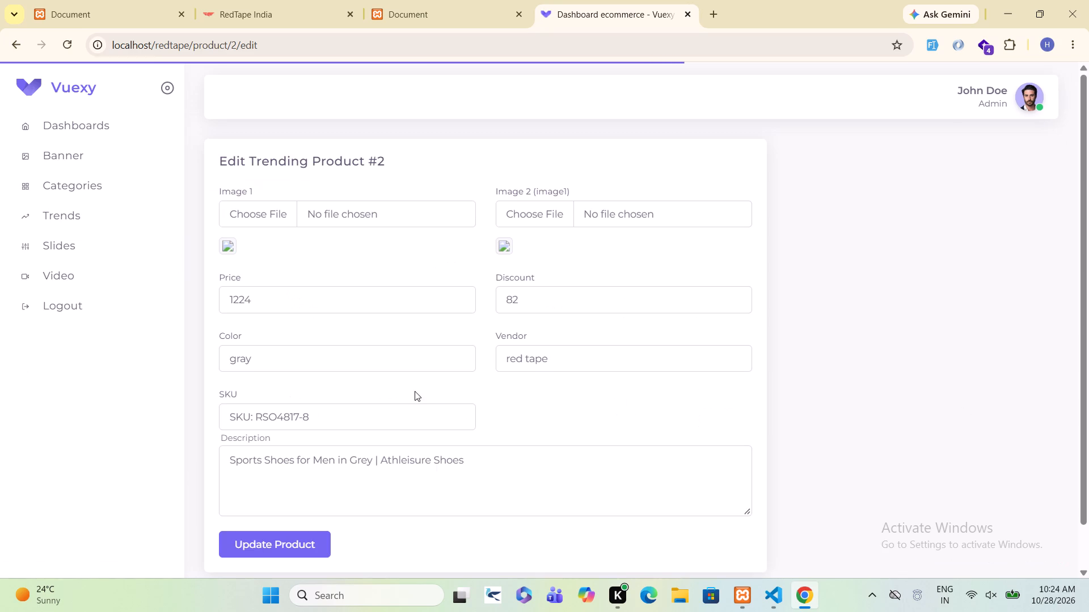
{"action": "left_click", "coordinate": [244, 359]}
{"action": "key", "text": "BackSpace"}
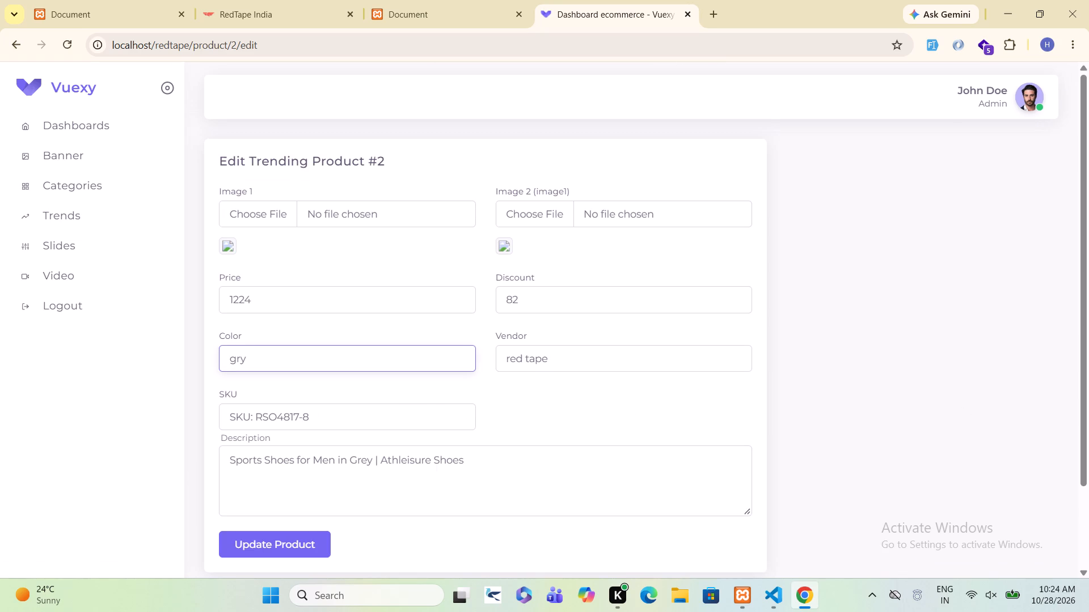
{"action": "key", "text": "e"}
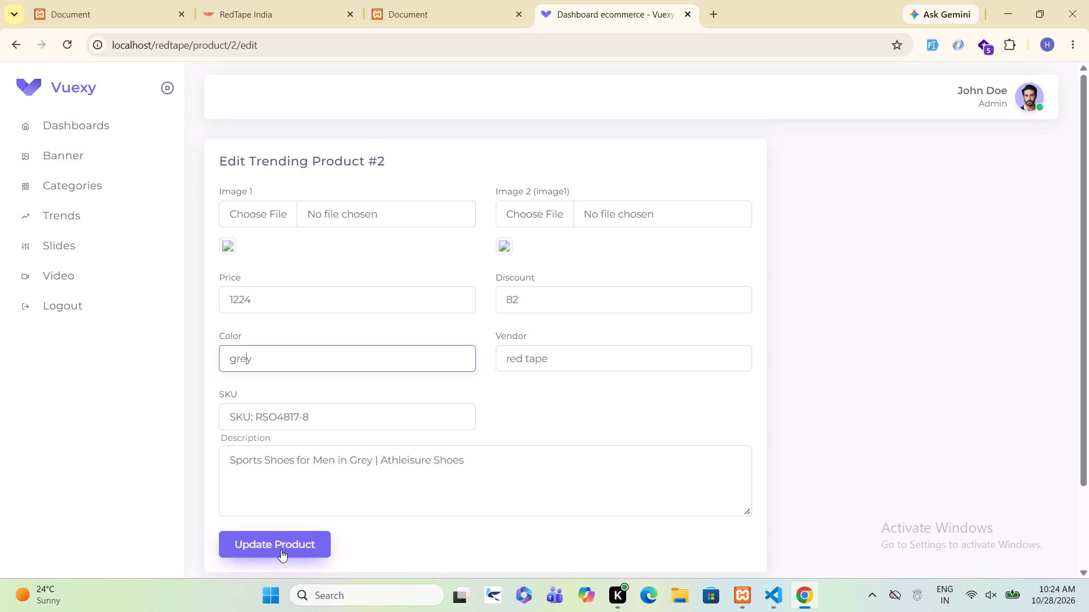
{"action": "left_click", "coordinate": [281, 550]}
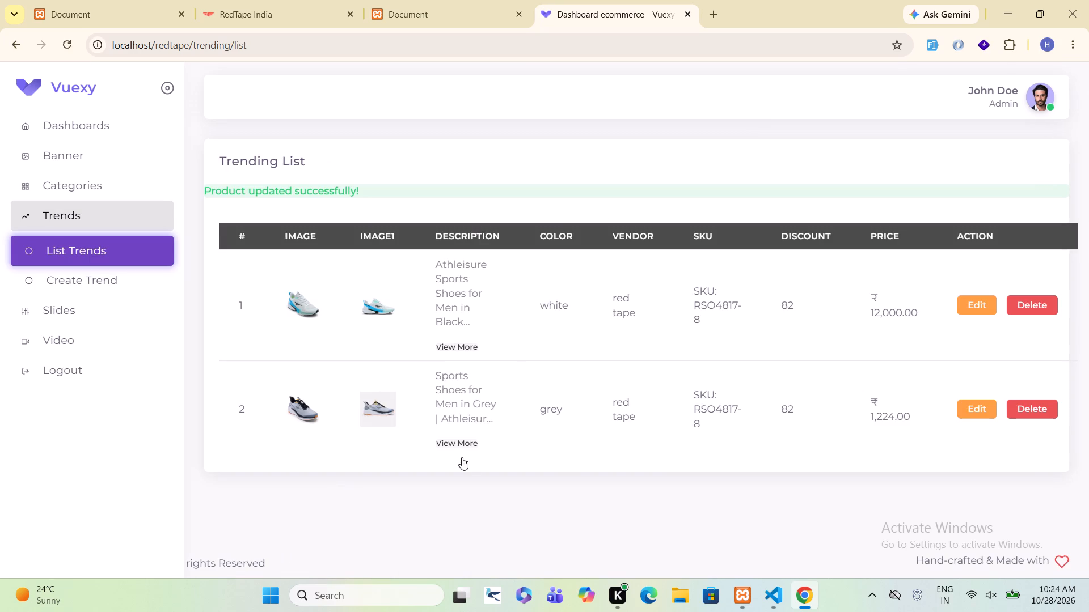
Start a new trending product and choose img9.webp from the redtape pictures folder as Image 1.
{"action": "left_click", "coordinate": [75, 283]}
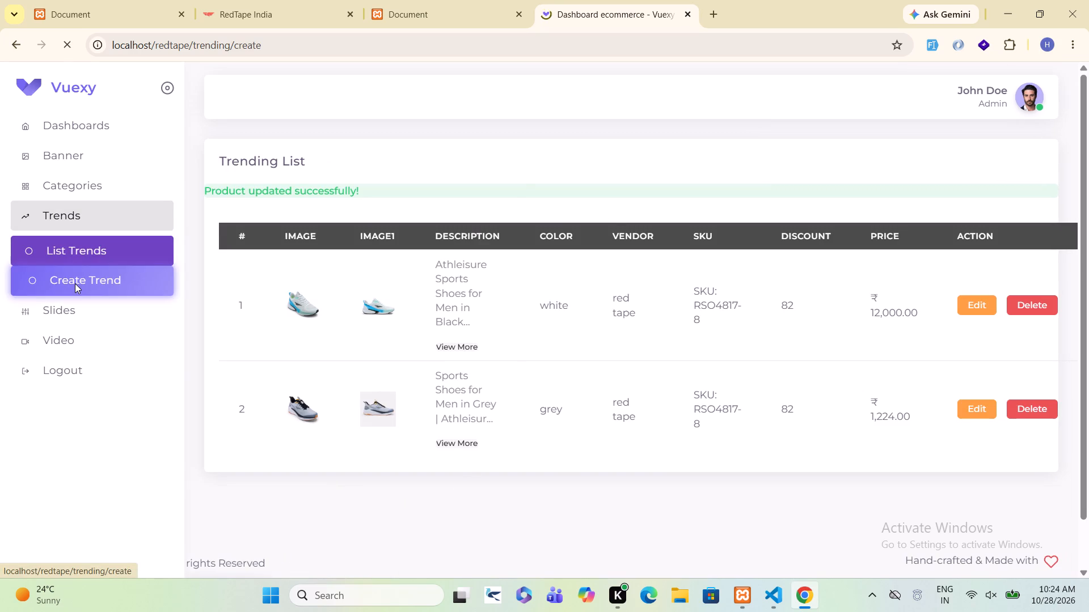
{"action": "left_click", "coordinate": [248, 224]}
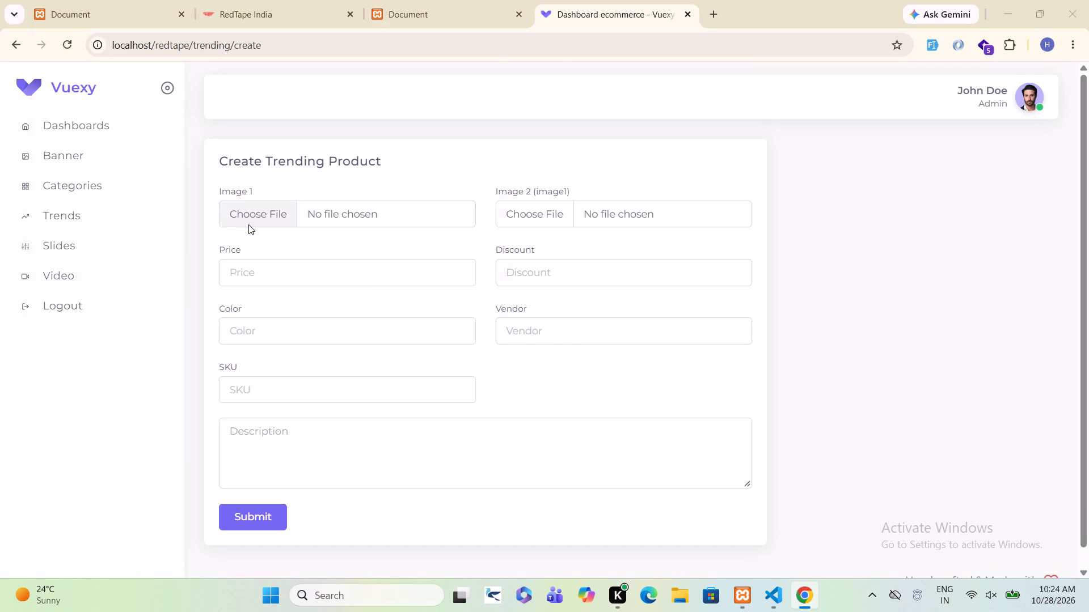
{"action": "scroll", "coordinate": [298, 206], "scroll_direction": "down", "scroll_amount": 1}
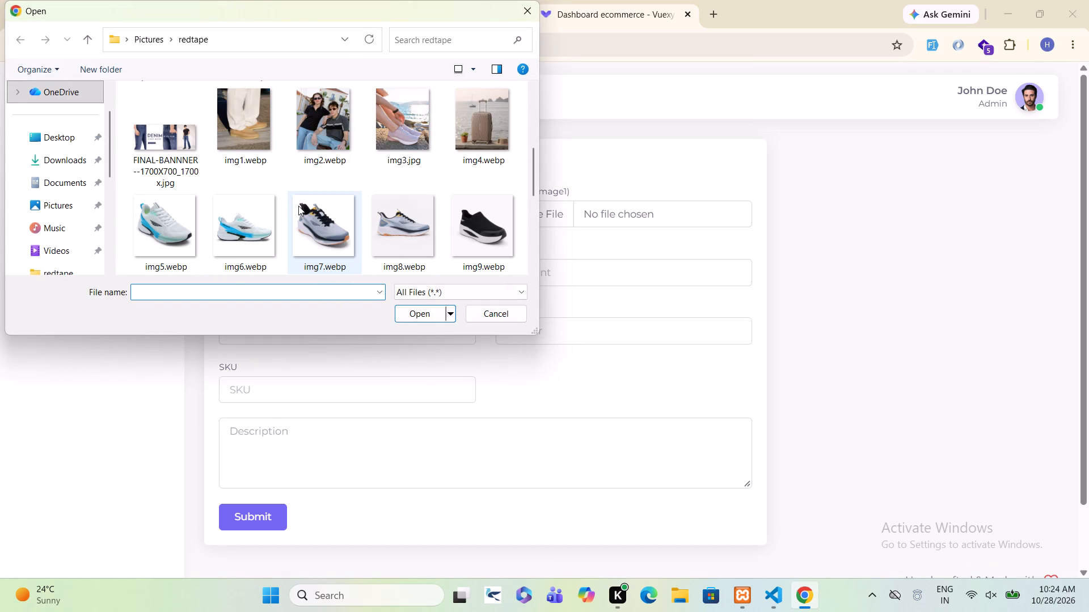
{"action": "scroll", "coordinate": [298, 206], "scroll_direction": "down", "scroll_amount": 2}
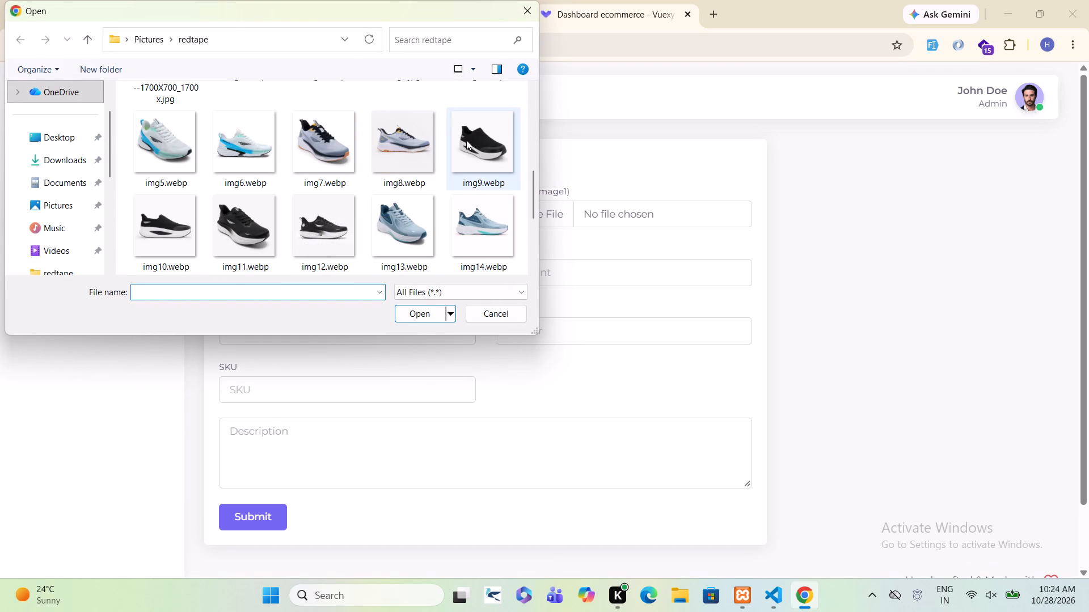
{"action": "left_click", "coordinate": [466, 140]}
{"action": "left_click", "coordinate": [432, 314]}
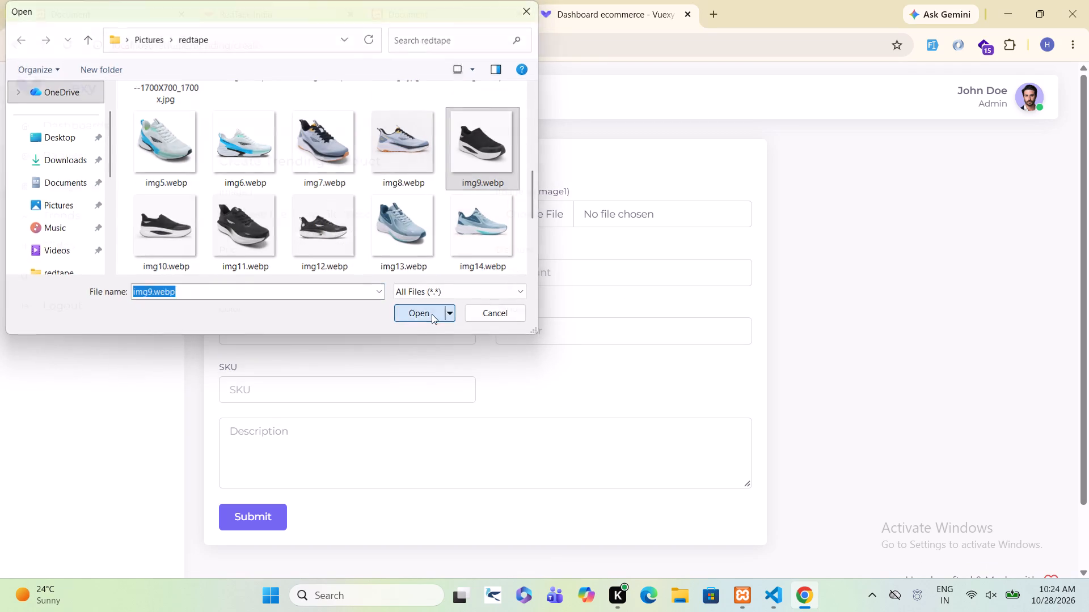
Choose img10.webp from the redtape pictures folder as Image 2 of the new trending product.
{"action": "left_click", "coordinate": [541, 216]}
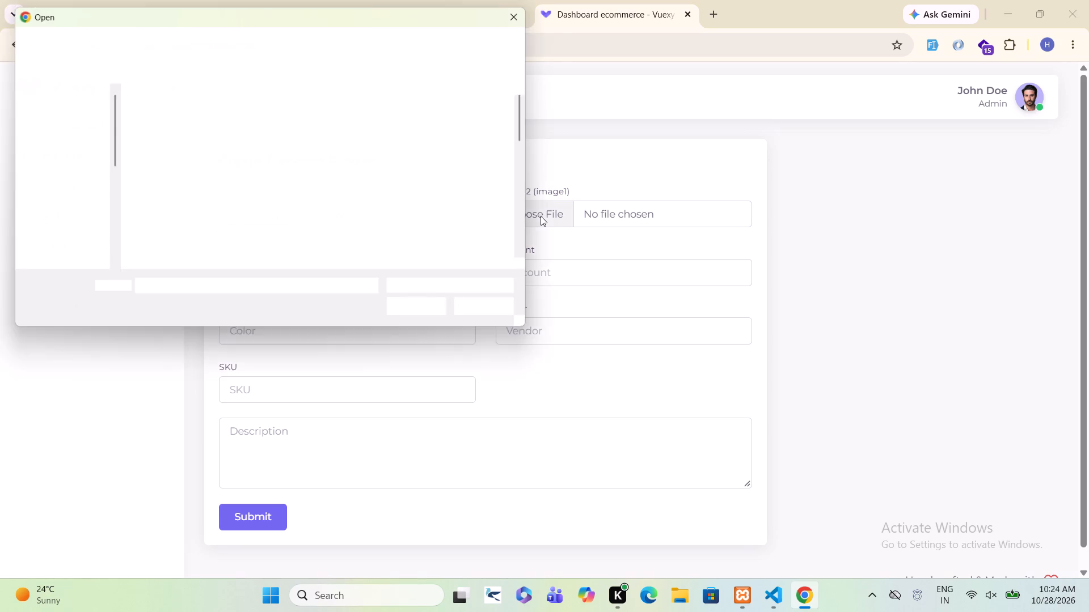
{"action": "scroll", "coordinate": [429, 219], "scroll_direction": "down", "scroll_amount": 1}
{"action": "scroll", "coordinate": [429, 219], "scroll_direction": "up", "scroll_amount": 1}
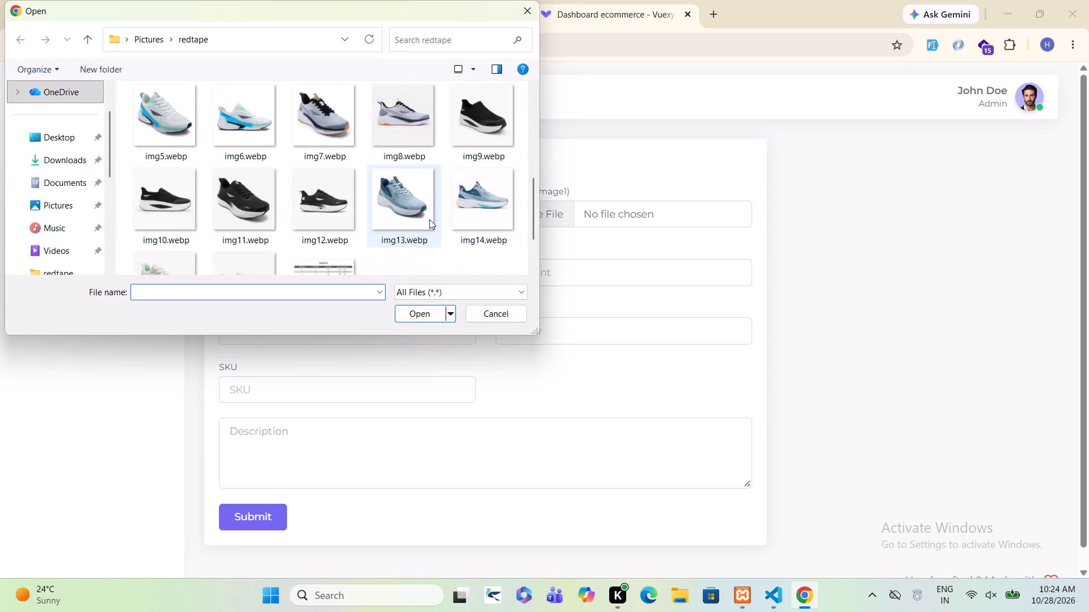
{"action": "scroll", "coordinate": [429, 219], "scroll_direction": "up", "scroll_amount": 1}
{"action": "scroll", "coordinate": [429, 219], "scroll_direction": "down", "scroll_amount": 1}
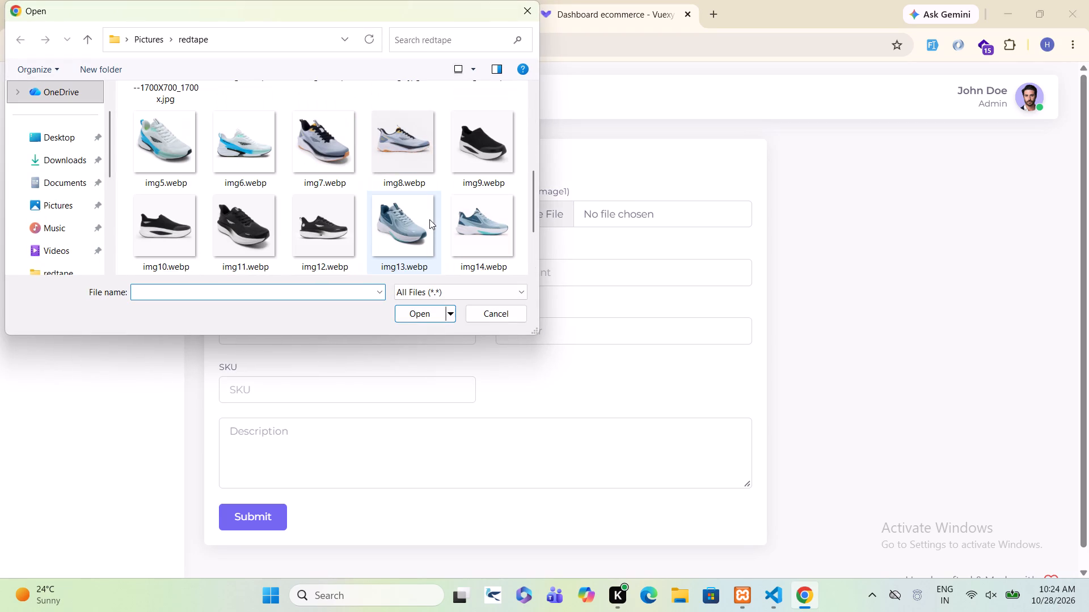
{"action": "left_click", "coordinate": [175, 219]}
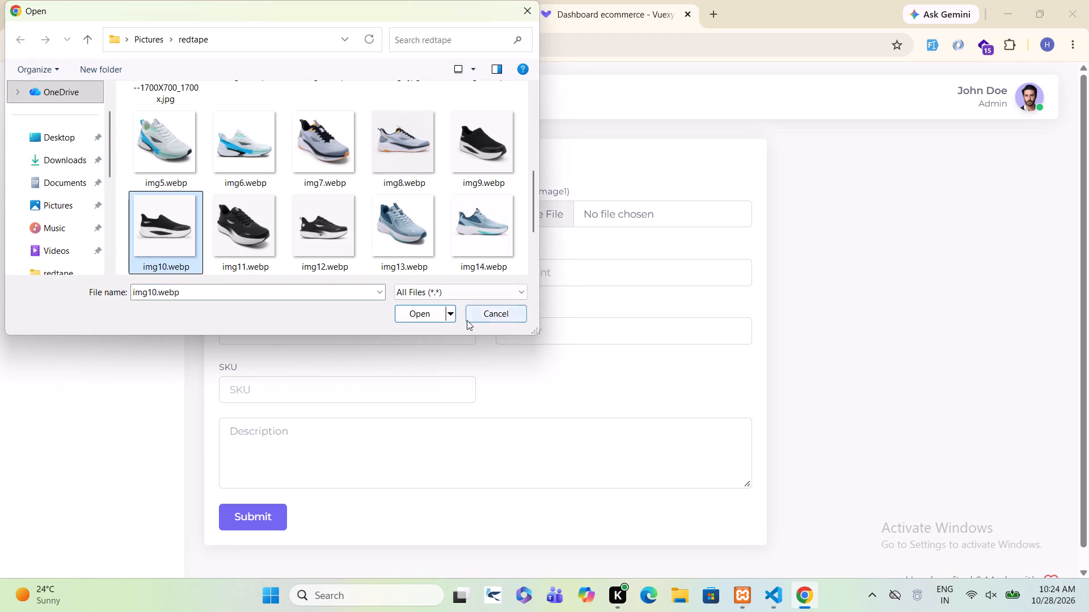
{"action": "left_click", "coordinate": [417, 314]}
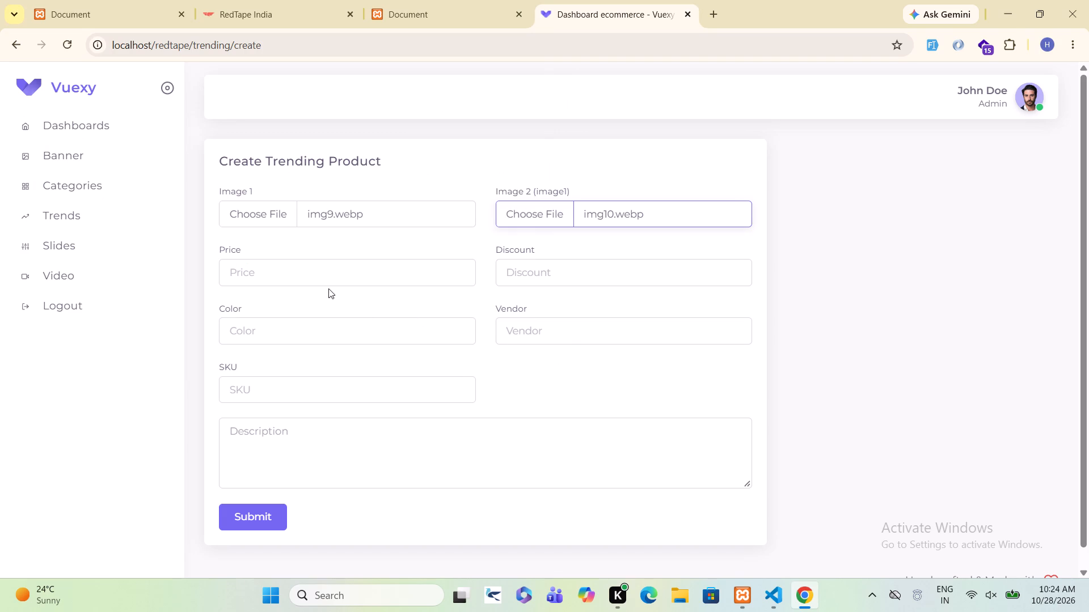
Fill in the new product's price 1424, discount 85, color "black" and vendor "red tape".
{"action": "left_click", "coordinate": [328, 278]}
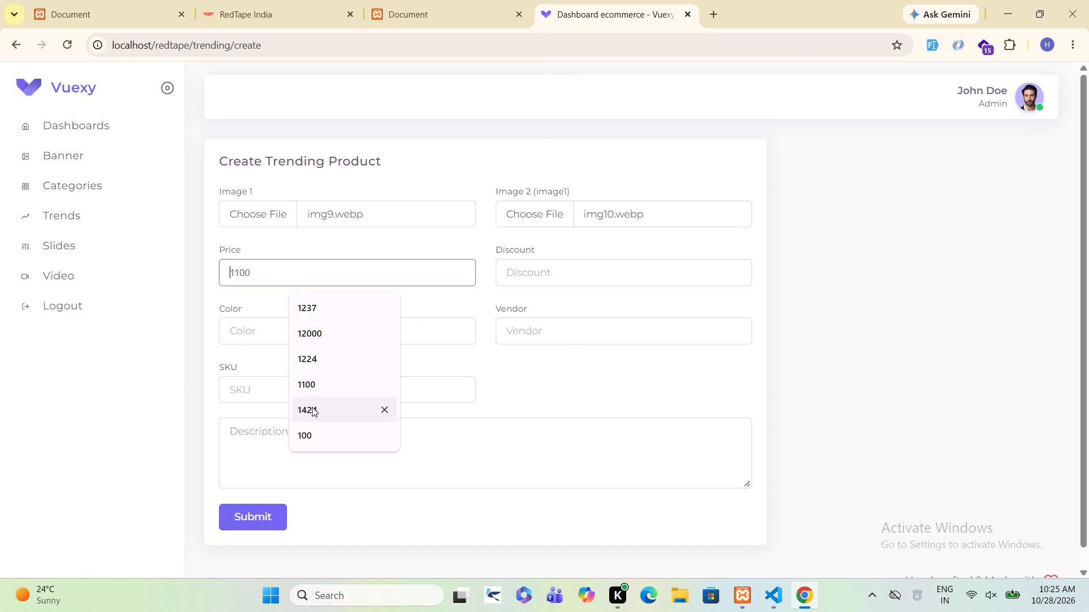
{"action": "left_click", "coordinate": [312, 407]}
{"action": "left_click", "coordinate": [538, 270]}
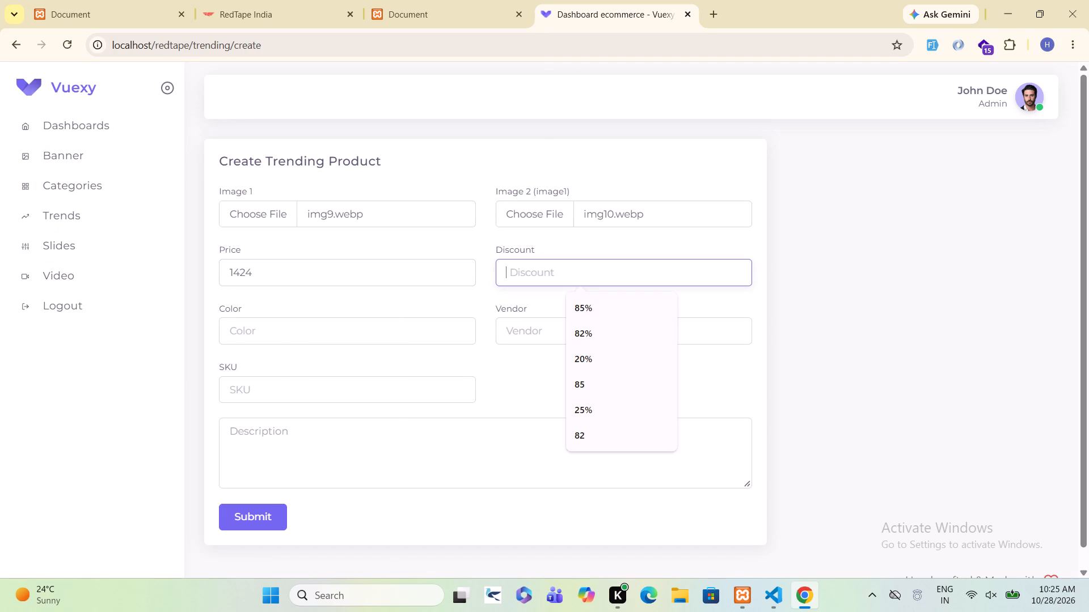
{"action": "left_click", "coordinate": [581, 385]}
{"action": "left_click", "coordinate": [330, 339]}
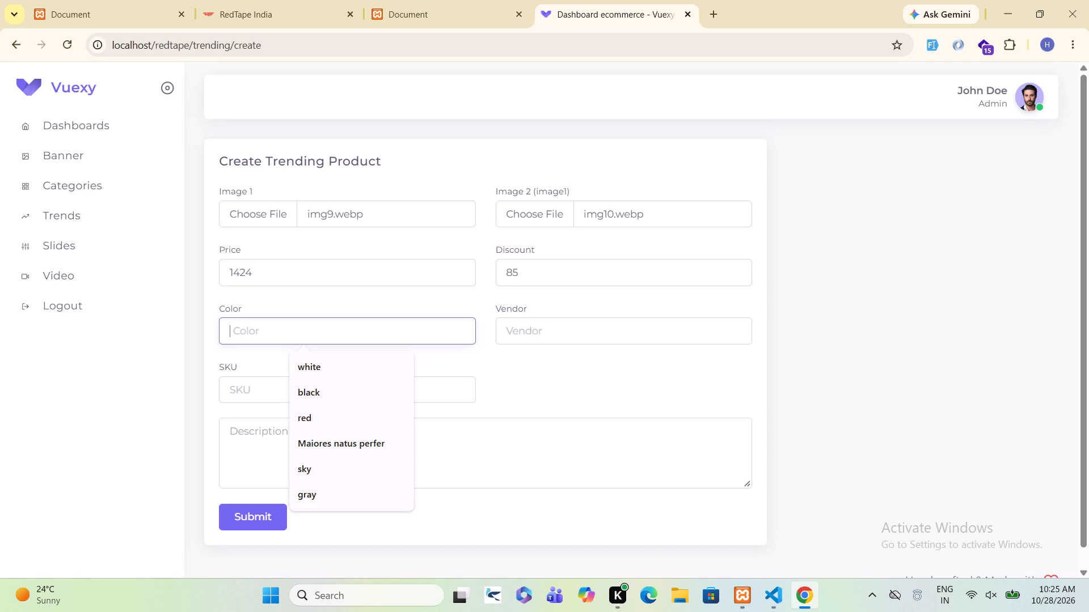
{"action": "left_click", "coordinate": [318, 389]}
{"action": "left_click_drag", "start_coordinate": [318, 389], "coordinate": [497, 306]}
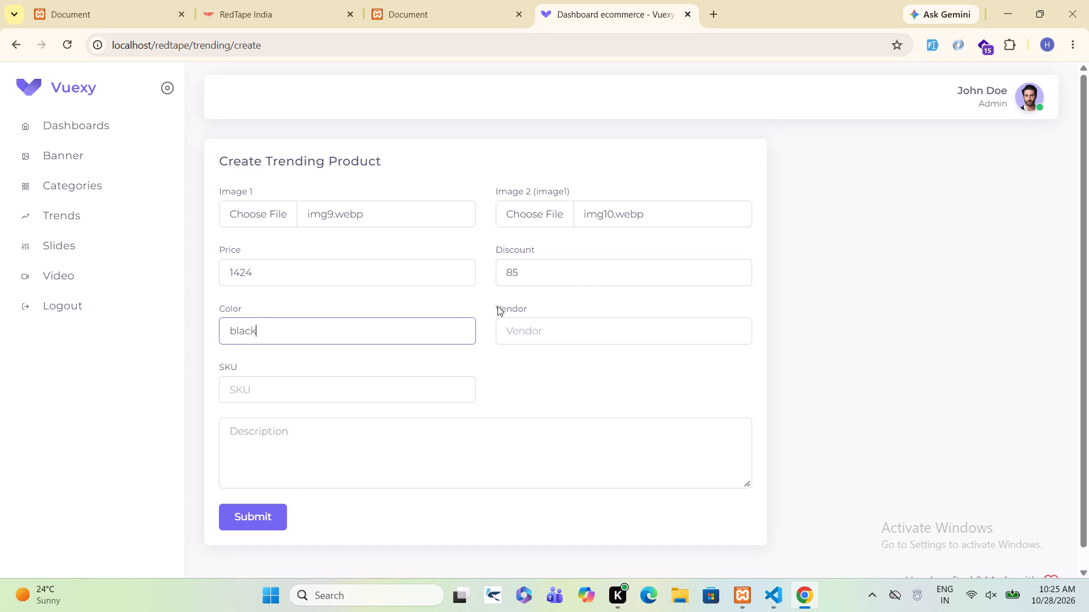
{"action": "left_click_drag", "start_coordinate": [497, 306], "coordinate": [572, 329]}
{"action": "left_click_drag", "start_coordinate": [572, 329], "coordinate": [605, 368]}
{"action": "left_click", "coordinate": [605, 368]}
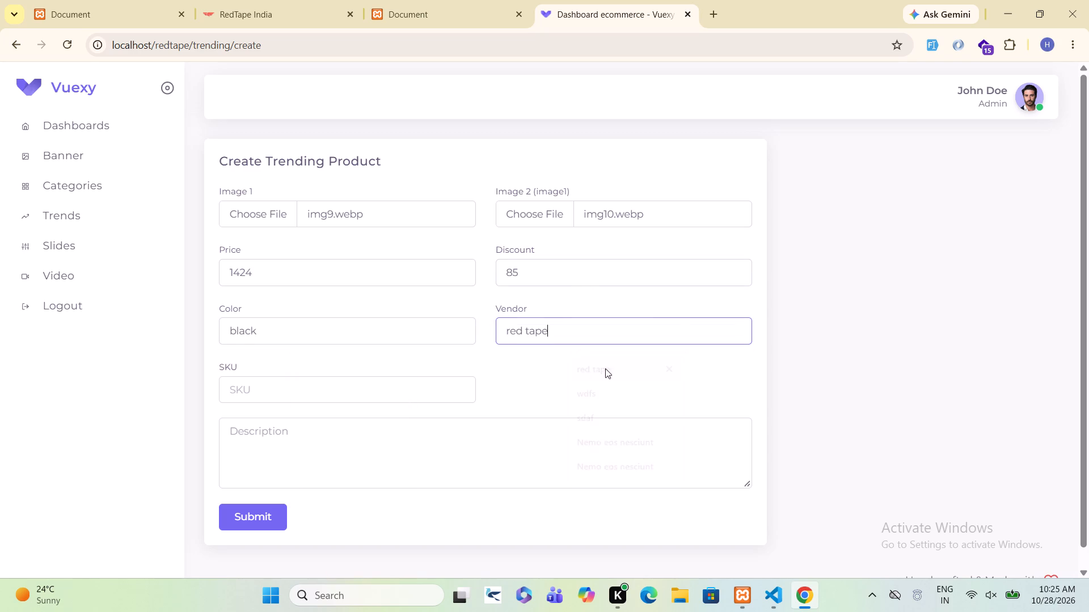
Copy the title "Athleisure Sports Shoes for Men in Black | Sports Shoes" from the RedTape India page and return to the product form.
{"action": "left_click", "coordinate": [267, 3]}
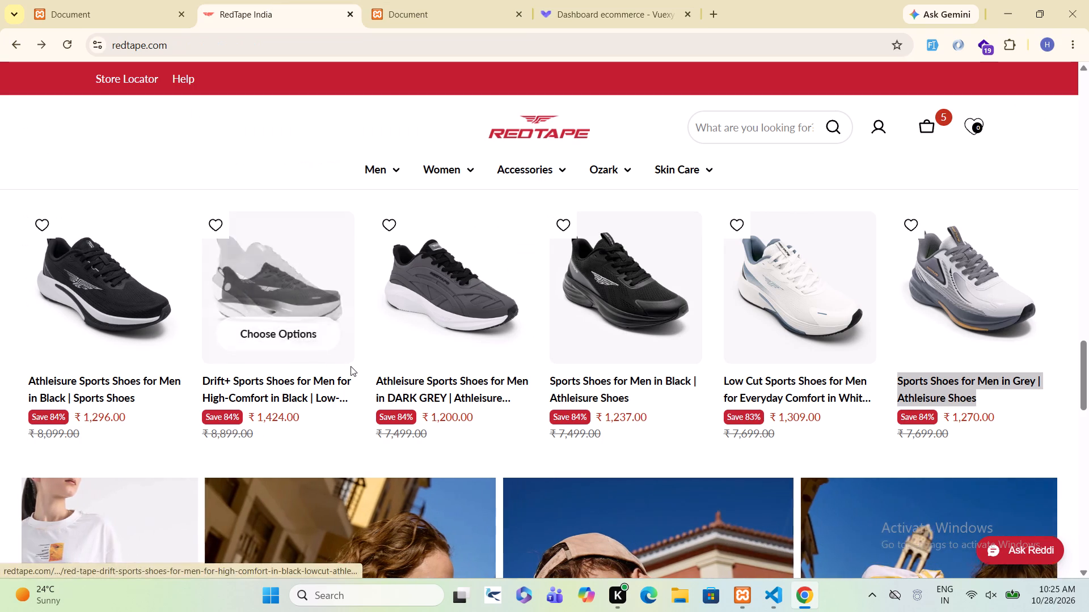
{"action": "left_click_drag", "start_coordinate": [18, 372], "coordinate": [22, 373]}
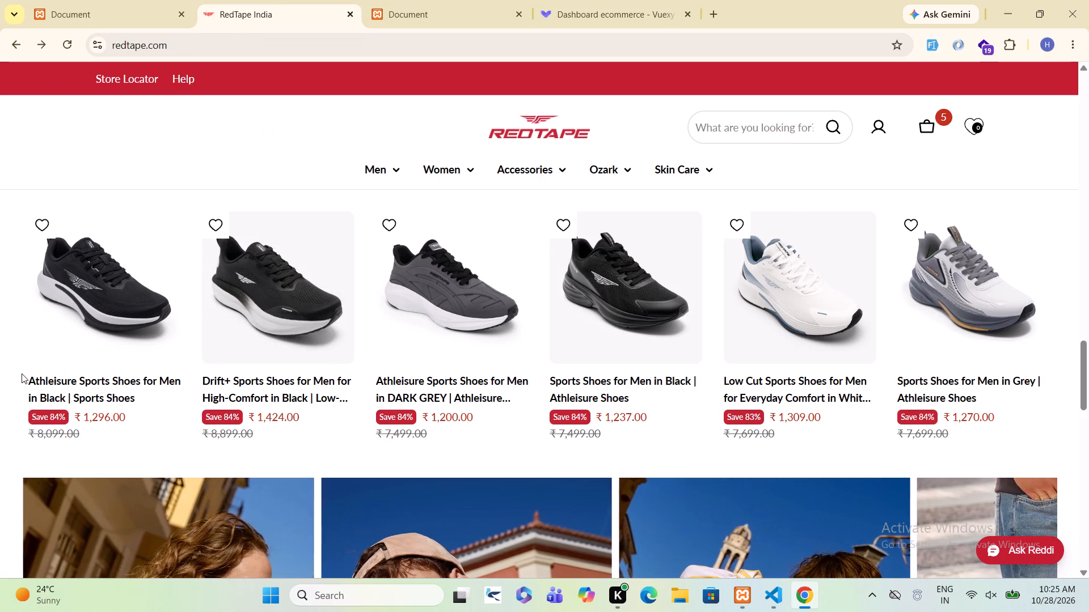
{"action": "left_click_drag", "start_coordinate": [22, 373], "coordinate": [148, 402]}
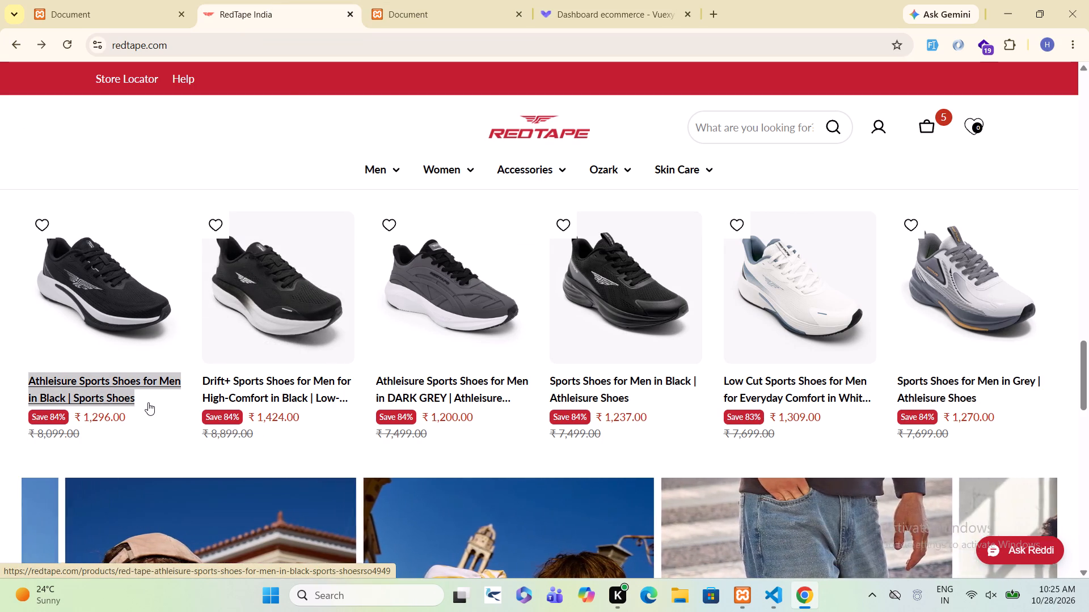
{"action": "key", "text": "ctrl+c"}
{"action": "left_click", "coordinate": [390, 22]}
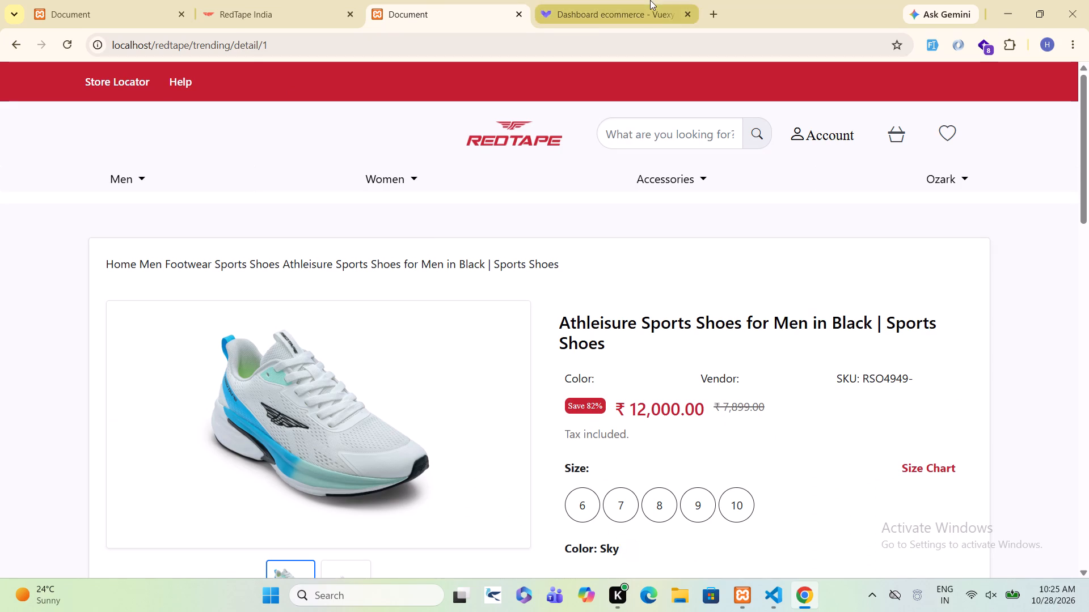
{"action": "left_click", "coordinate": [650, 0]}
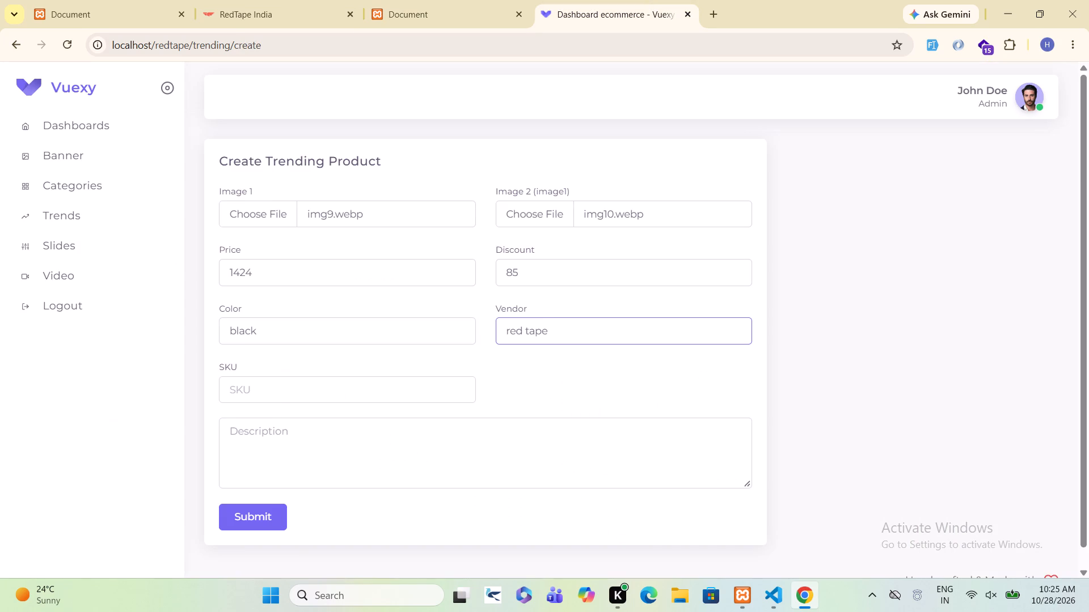
Set the new product's SKU to "SKU: RSO4817-7".
{"action": "left_click", "coordinate": [278, 403]}
{"action": "left_click_drag", "start_coordinate": [278, 389], "coordinate": [319, 418]}
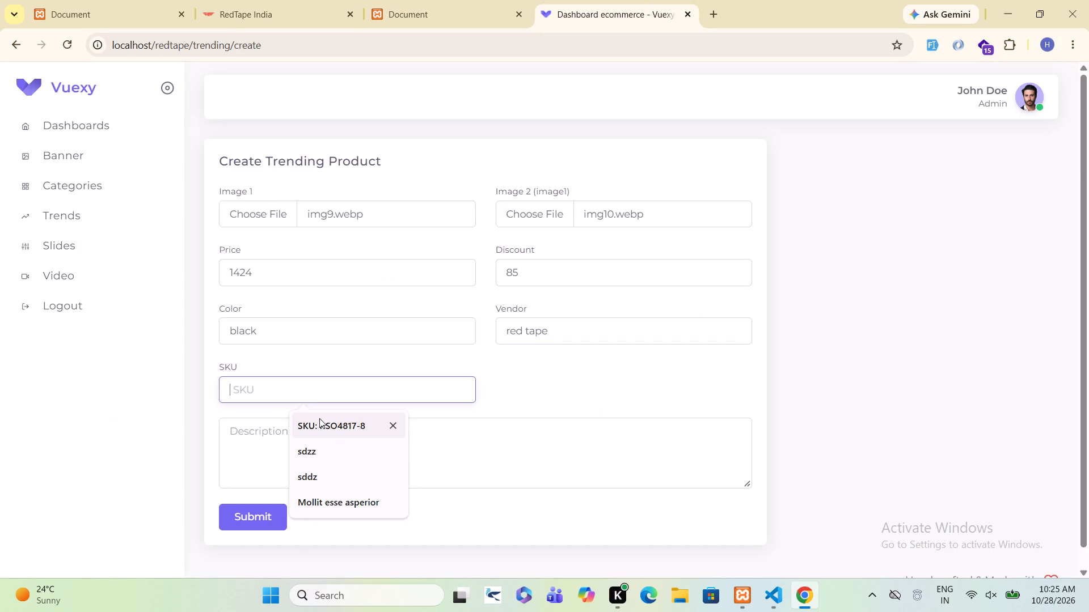
{"action": "left_click", "coordinate": [319, 423]}
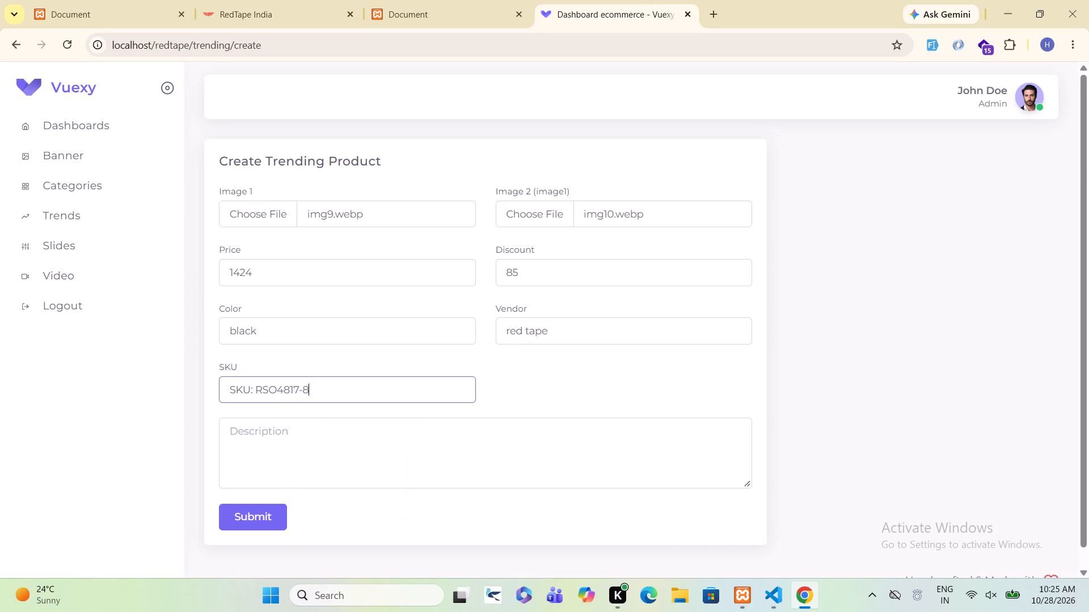
{"action": "key", "text": "BackSpace"}
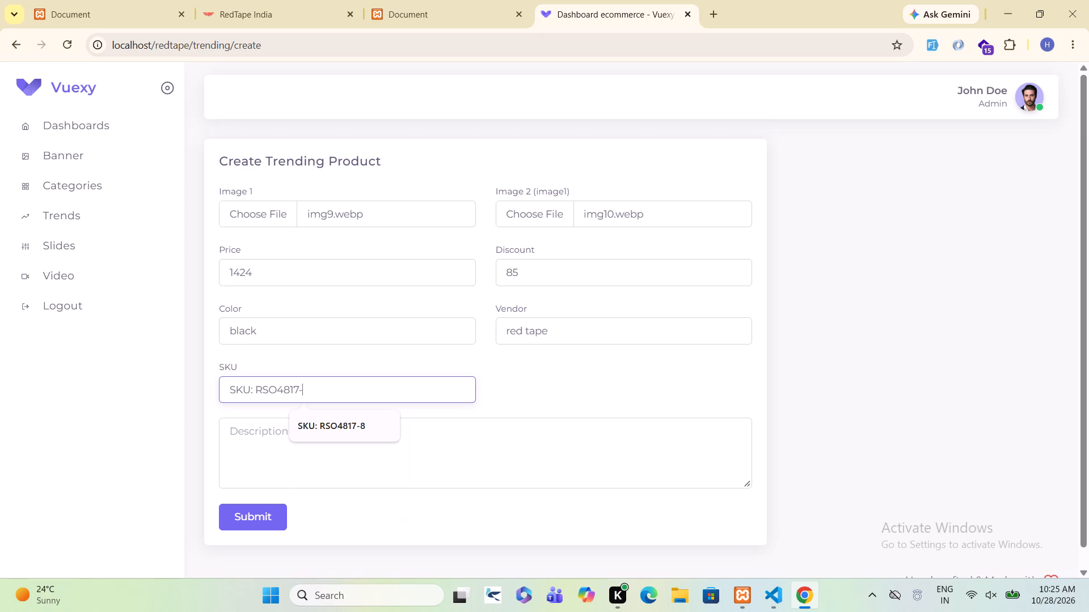
{"action": "key", "text": "7"}
Paste the copied shoe title into the Description field and submit the new trending product.
{"action": "left_click", "coordinate": [304, 434]}
{"action": "key", "text": "ctrl+v"}
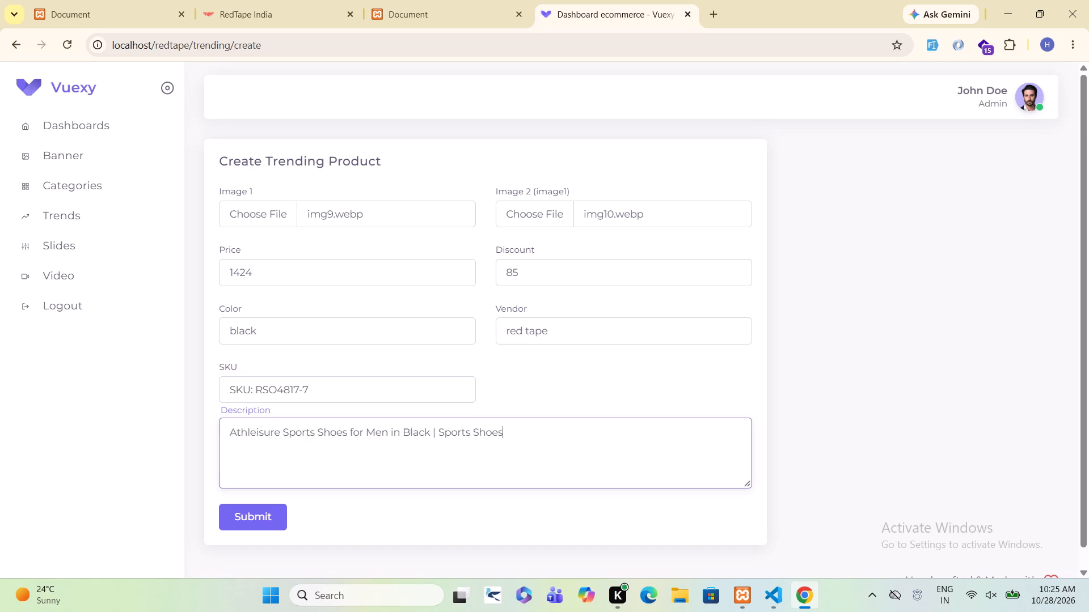
{"action": "left_click", "coordinate": [262, 521]}
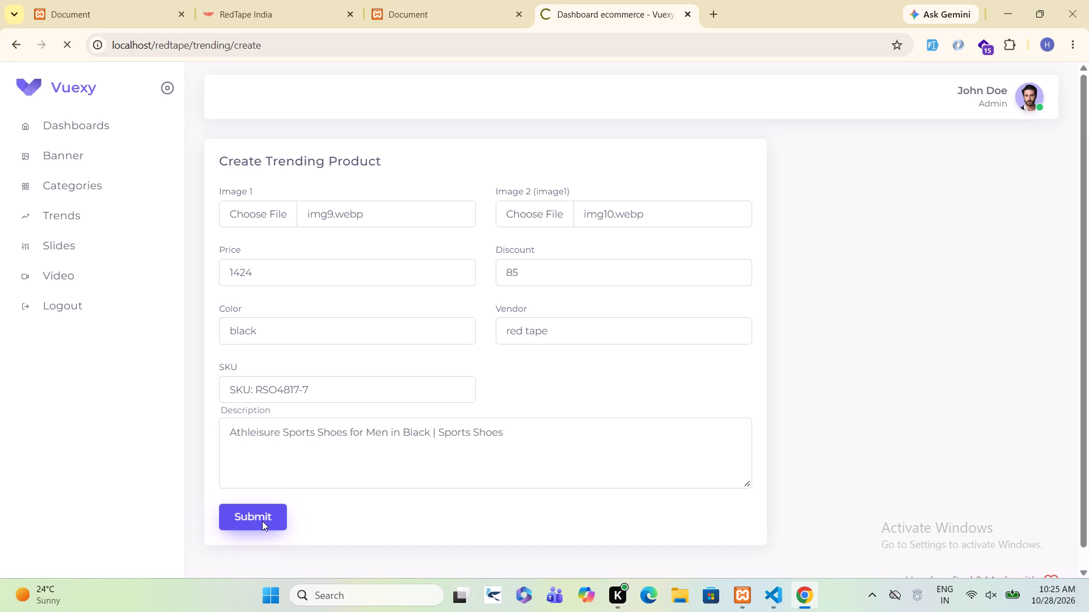
Copy the title of the white Low Cut Sports Shoes for Men from RedTape's Trending Now row and return to the Vuexy dashboard.
{"action": "left_click", "coordinate": [261, 2]}
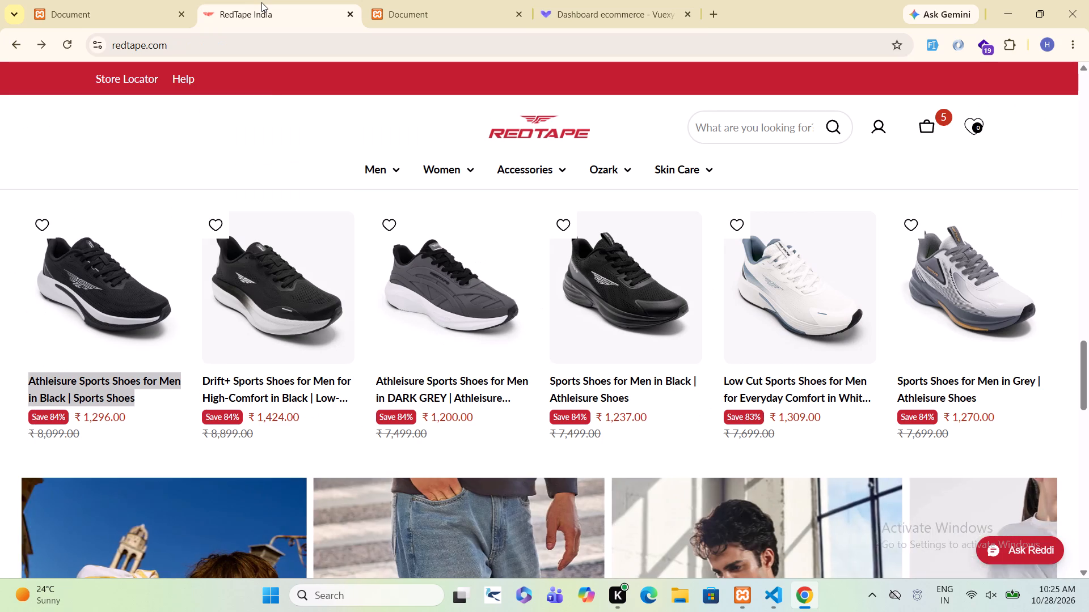
{"action": "scroll", "coordinate": [805, 296], "scroll_direction": "left", "scroll_amount": 2}
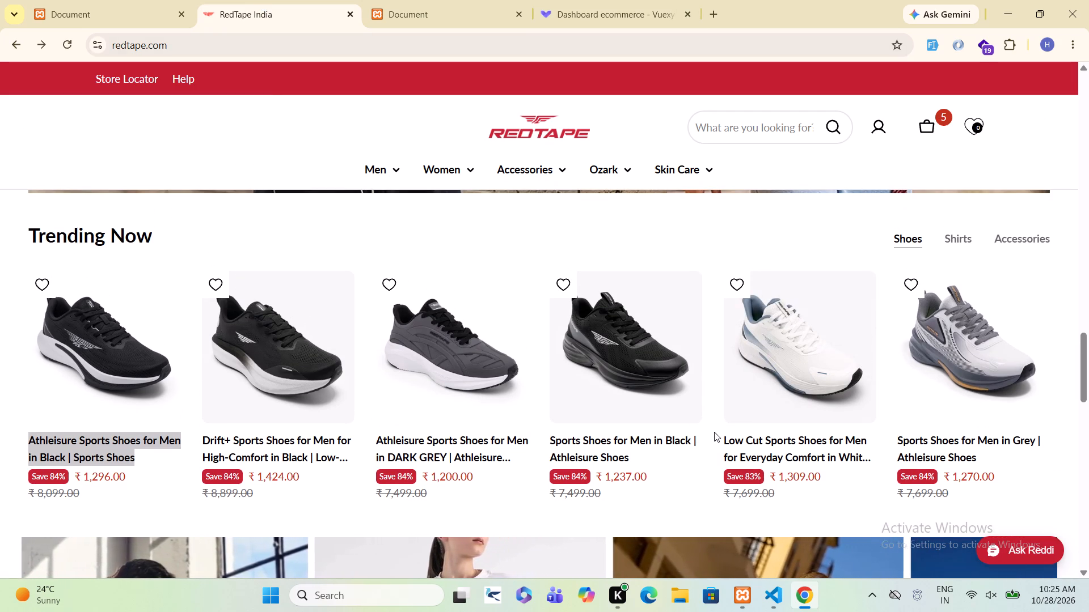
{"action": "left_click_drag", "start_coordinate": [714, 432], "coordinate": [862, 449]}
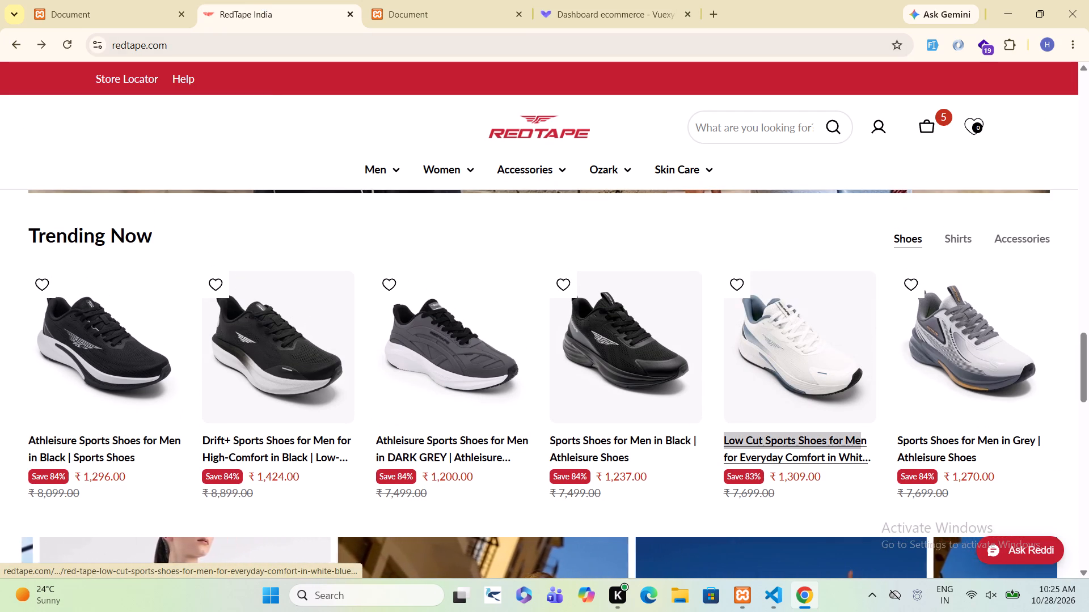
{"action": "left_click_drag", "start_coordinate": [862, 449], "coordinate": [873, 463]}
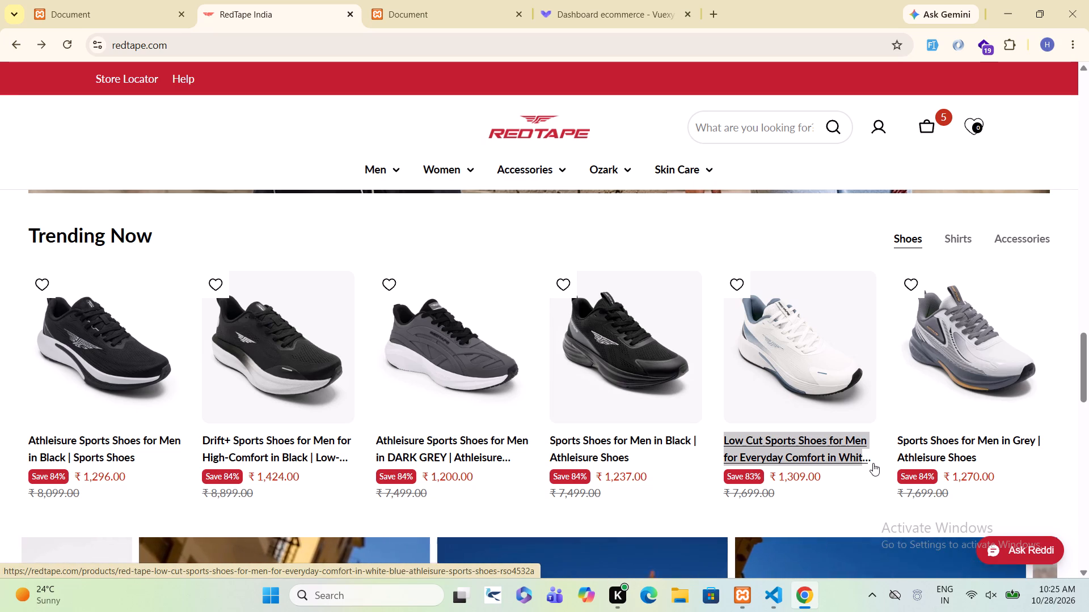
{"action": "key", "text": "ctrl+c"}
{"action": "left_click", "coordinate": [399, 15]}
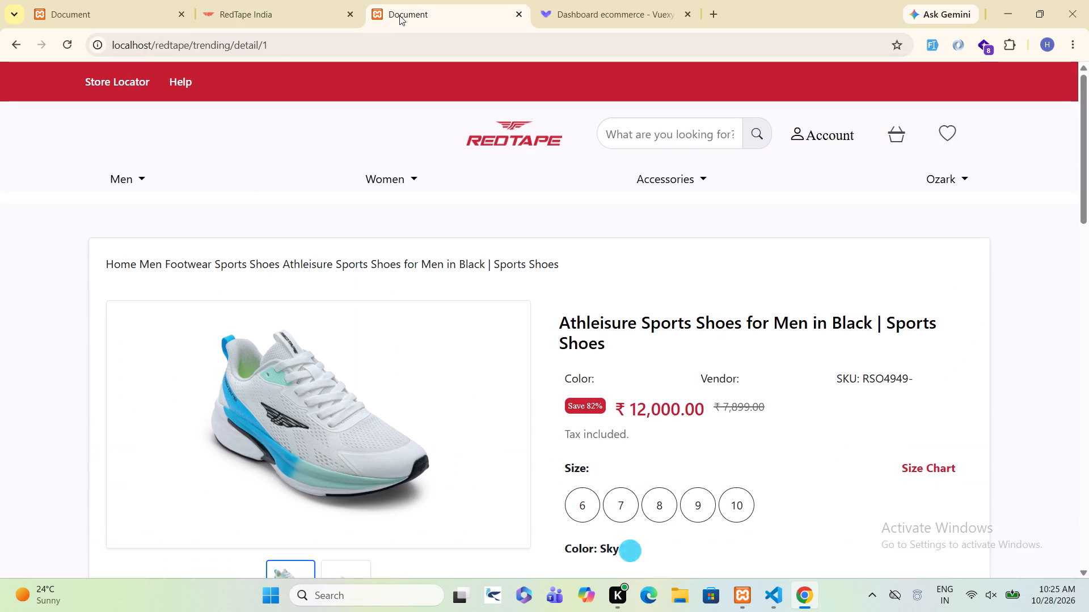
{"action": "left_click", "coordinate": [569, 18]}
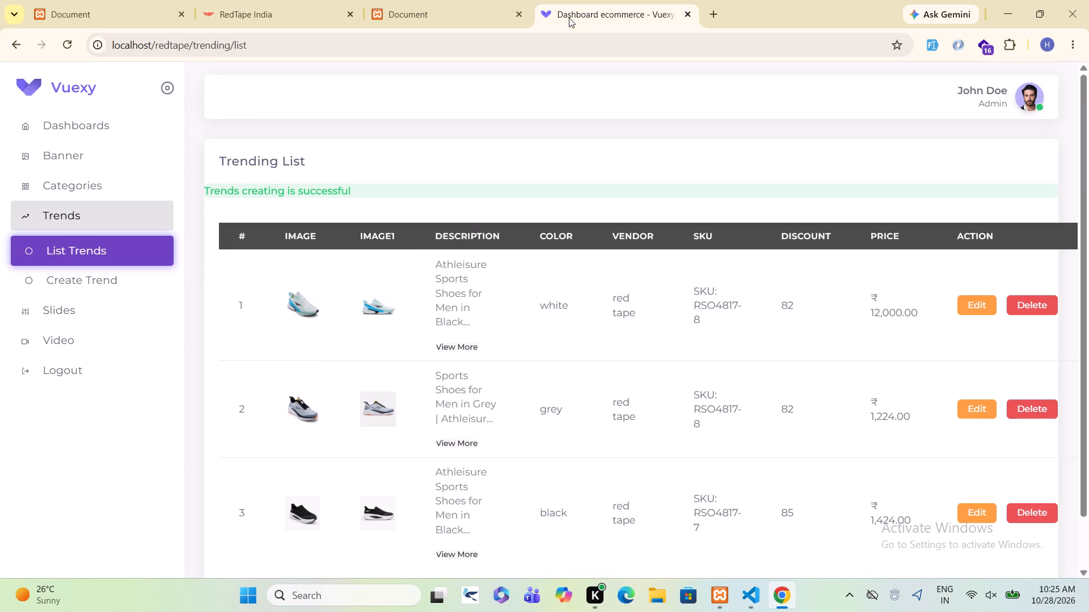
Change the first trending product's description to "Low Cut Sports Shoes for Men for Everyday Comfort in sky" and update the product.
{"action": "left_click", "coordinate": [976, 309]}
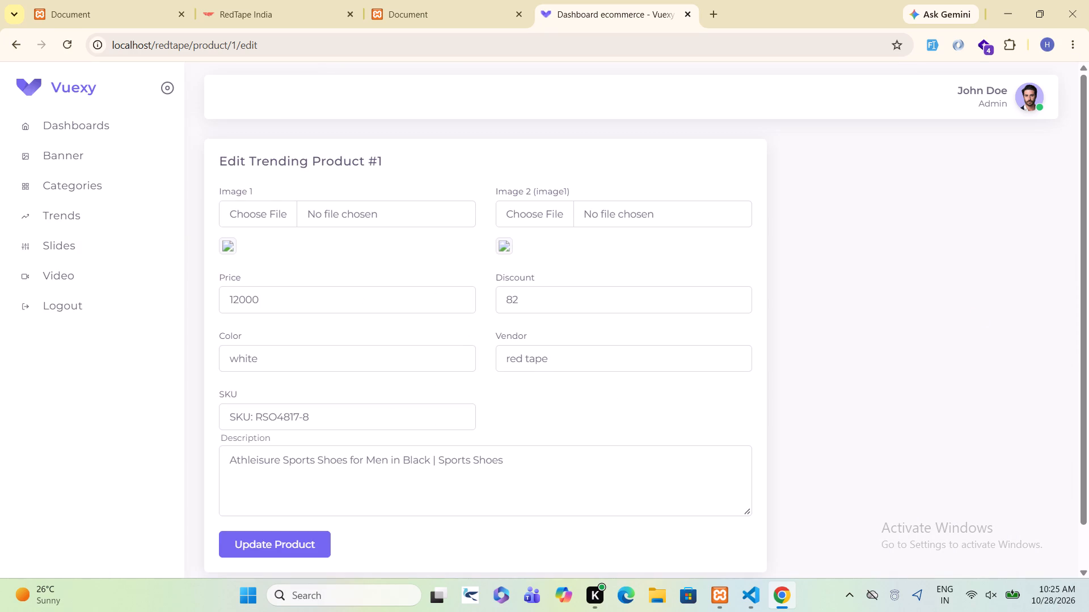
{"action": "left_click_drag", "start_coordinate": [517, 461], "coordinate": [221, 460]}
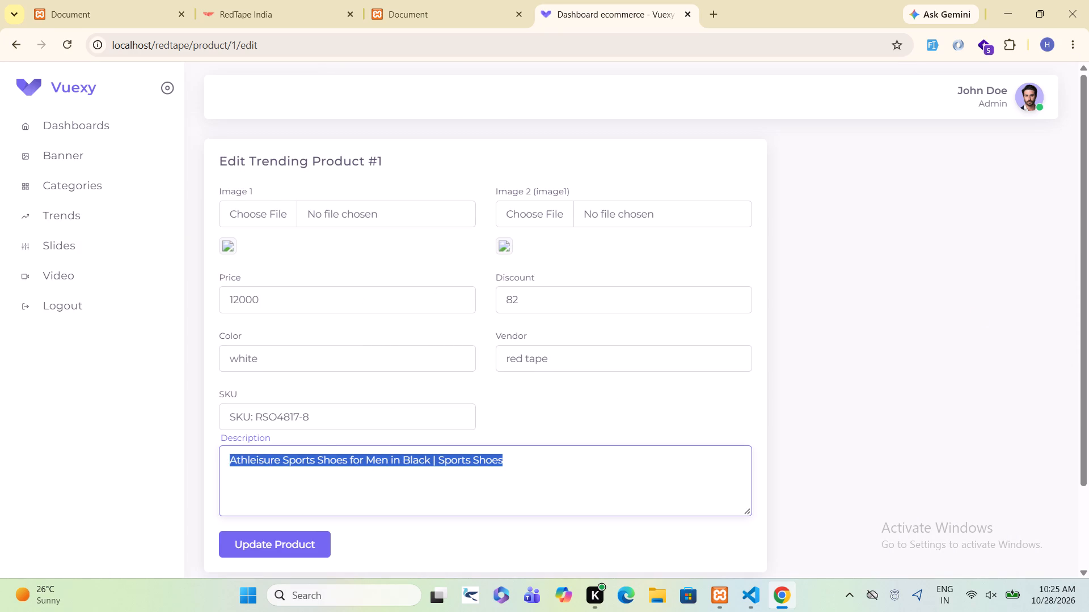
{"action": "key", "text": "BackSpace"}
{"action": "key", "text": "ctrl+v"}
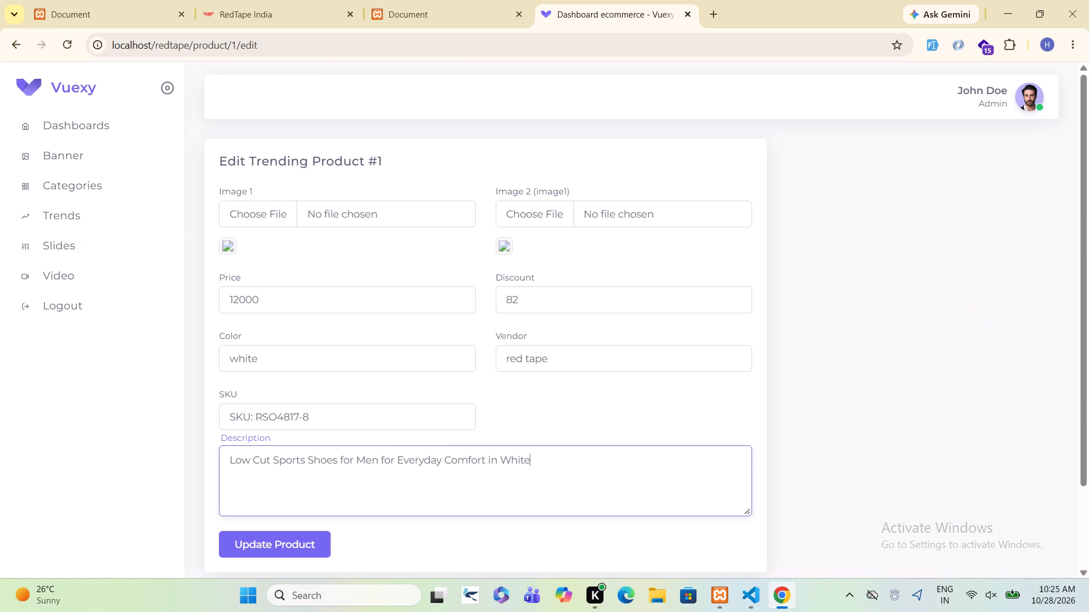
{"action": "double_click", "coordinate": [513, 460]}
{"action": "key", "text": "BackSpace"}
{"action": "type", "text": "ky"}
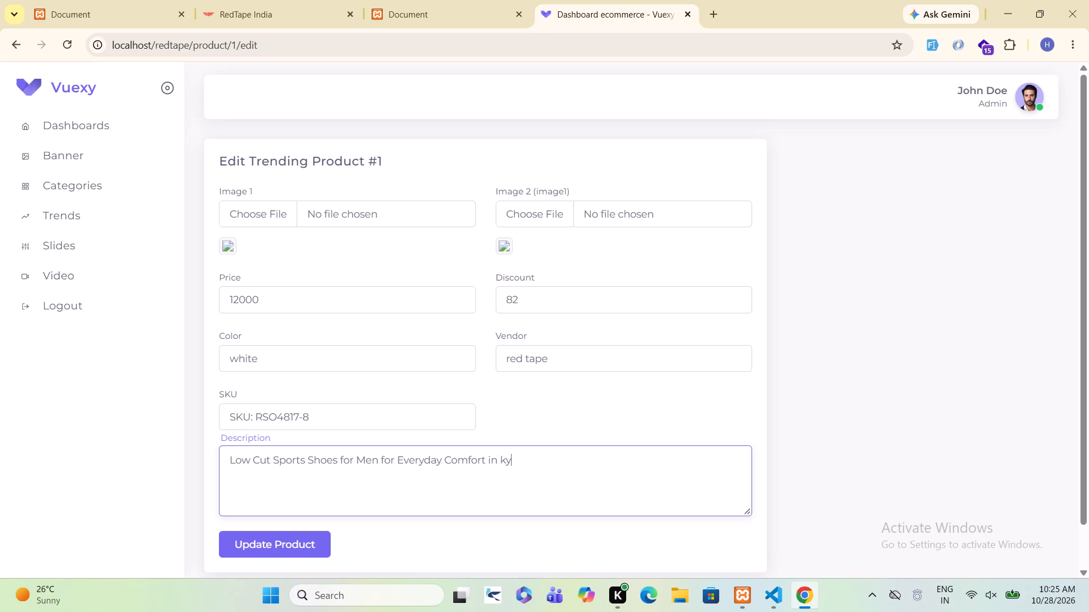
{"action": "key", "text": "BackSpace"}
{"action": "key", "text": "BackSpace"}
{"action": "type", "text": "sky"}
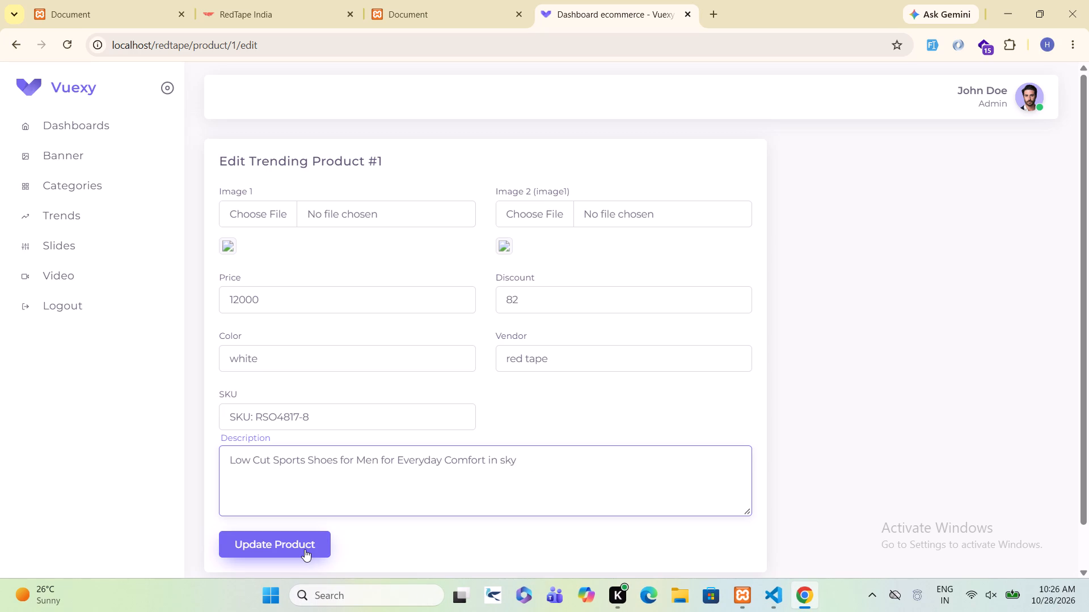
{"action": "left_click", "coordinate": [305, 549]}
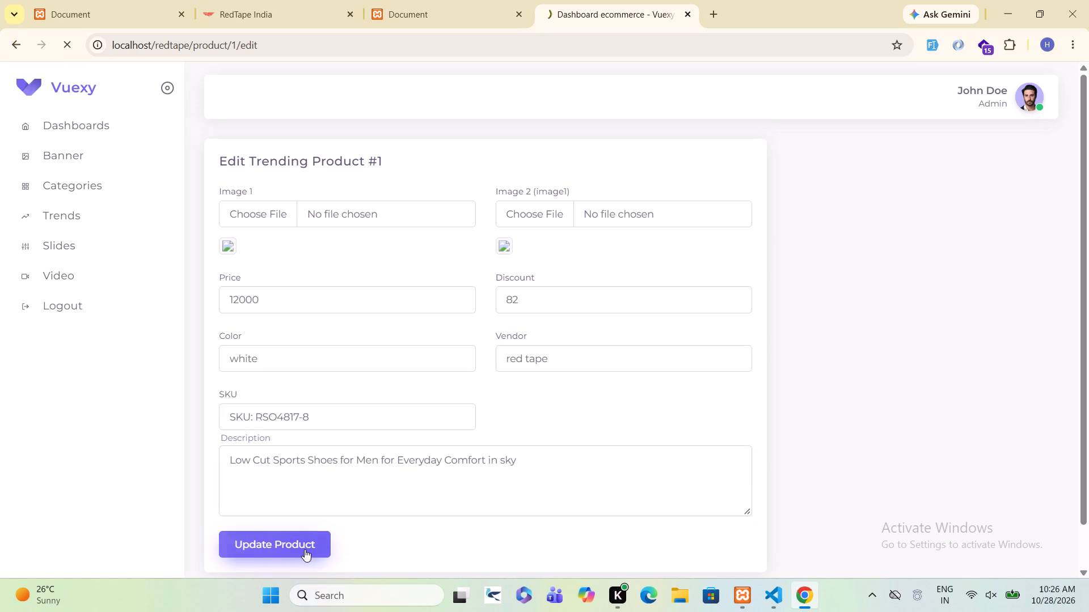
Return to the RedTape clone's home page and reload it to check the trending products.
{"action": "scroll", "coordinate": [640, 427], "scroll_direction": "down", "scroll_amount": 2}
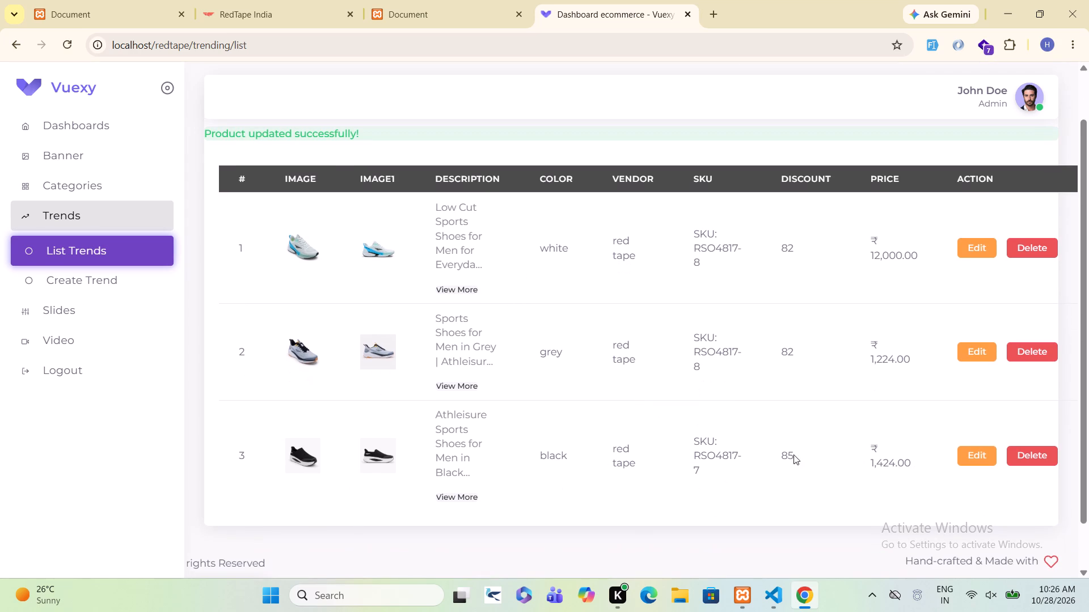
{"action": "left_click", "coordinate": [447, 8]}
{"action": "left_click", "coordinate": [266, 11]}
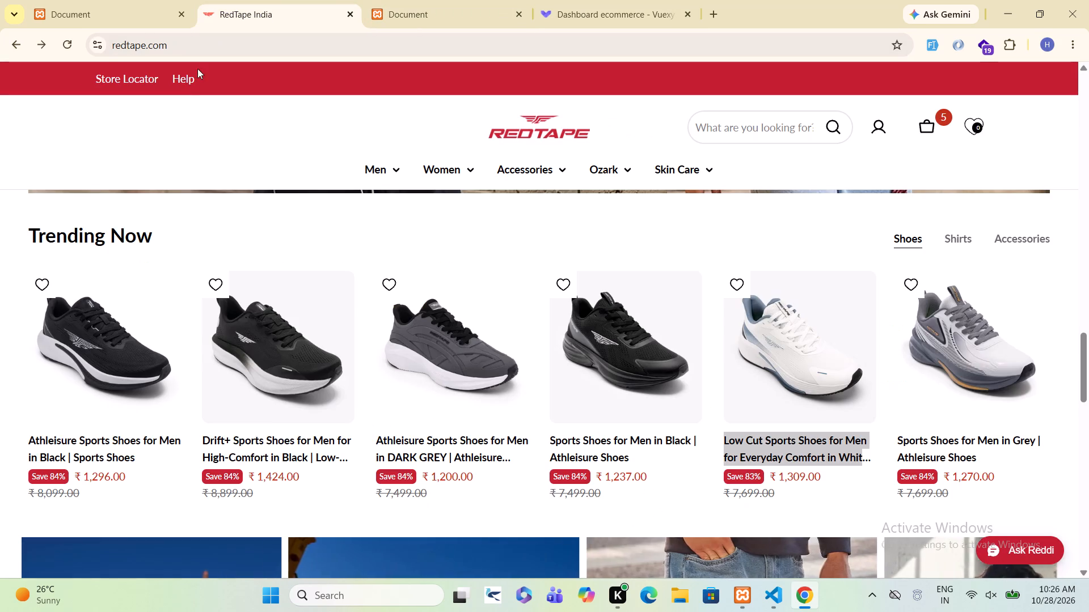
{"action": "left_click", "coordinate": [443, 15]}
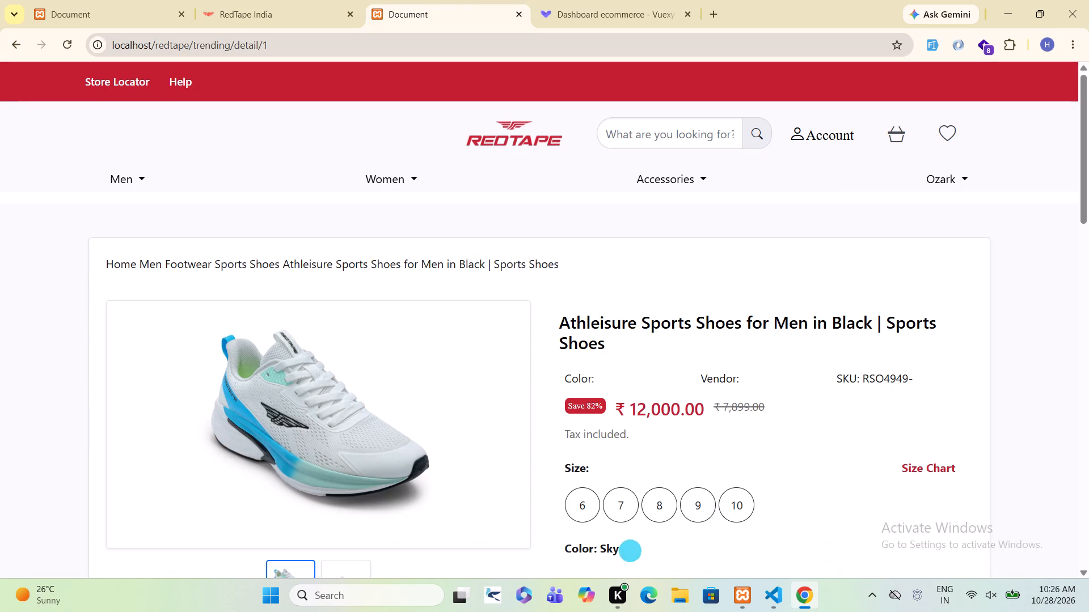
{"action": "left_click", "coordinate": [427, 0]}
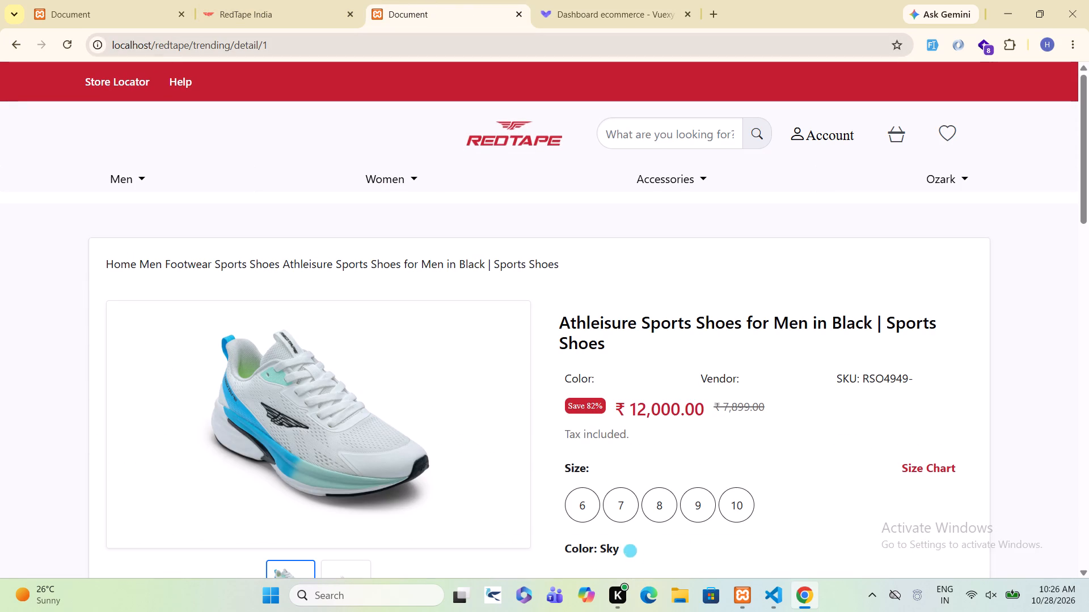
{"action": "left_click", "coordinate": [22, 40]}
{"action": "left_click", "coordinate": [61, 41]}
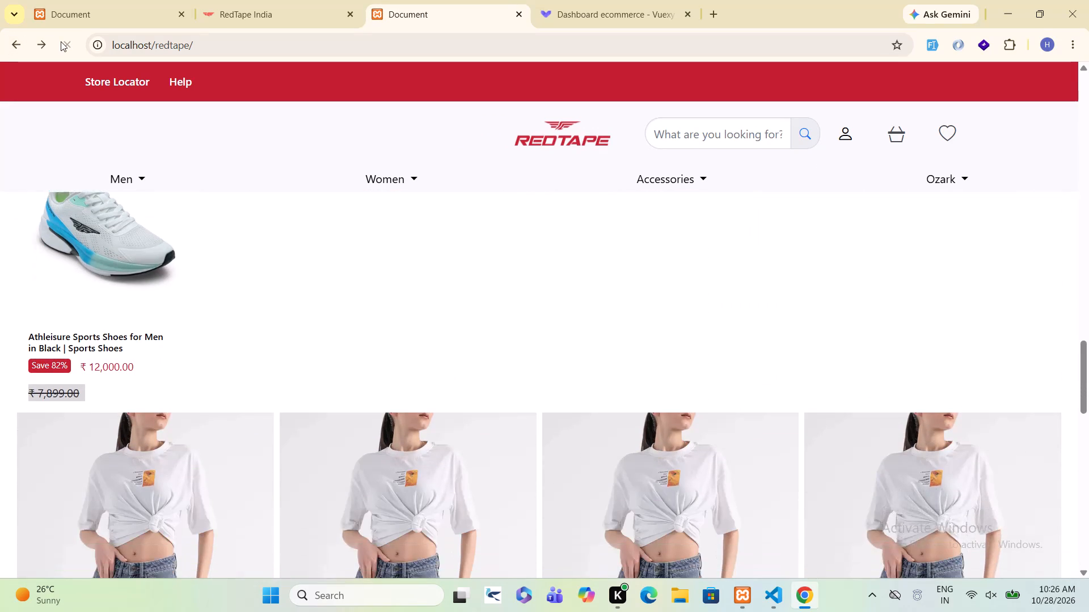
{"action": "left_click", "coordinate": [69, 46]}
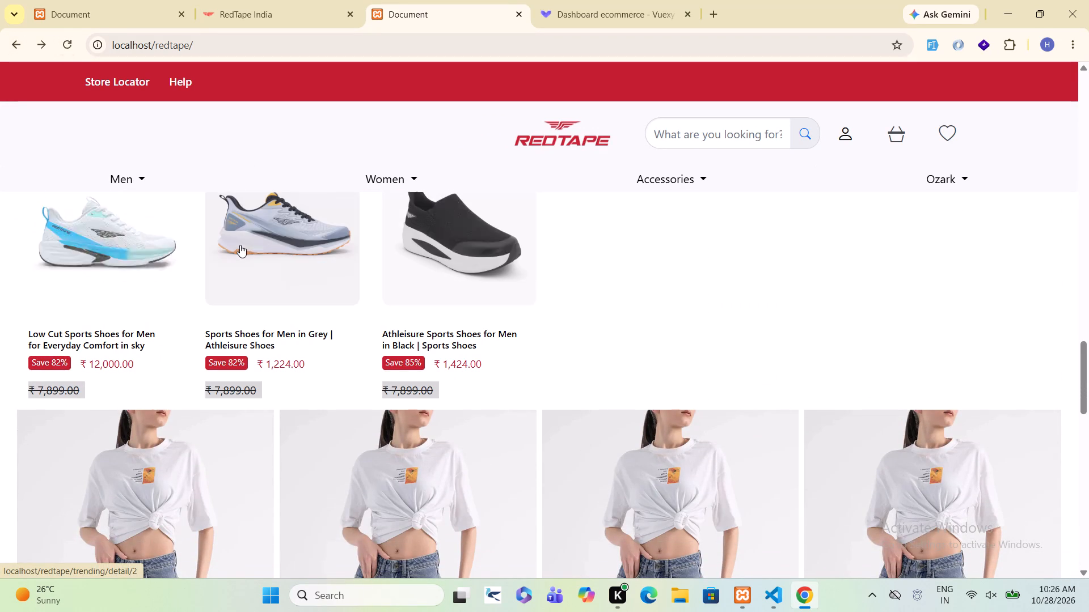
Open the grey sports shoe's detail page on the clone site and review its images, pricing, description and specifications.
{"action": "left_click", "coordinate": [247, 245]}
{"action": "scroll", "coordinate": [453, 402], "scroll_direction": "down", "scroll_amount": 1}
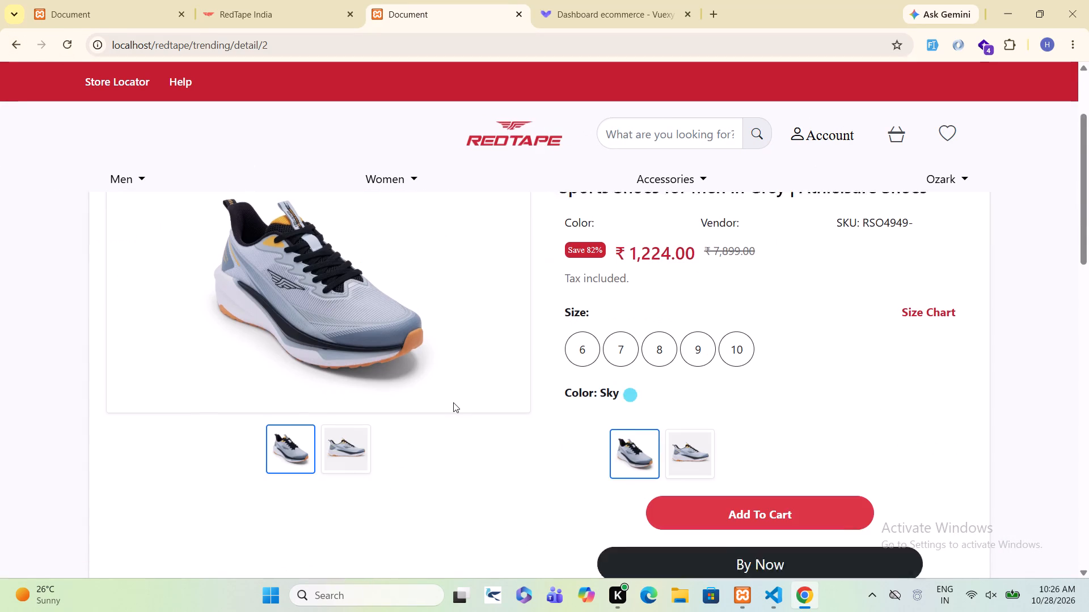
{"action": "scroll", "coordinate": [453, 402], "scroll_direction": "down", "scroll_amount": 5}
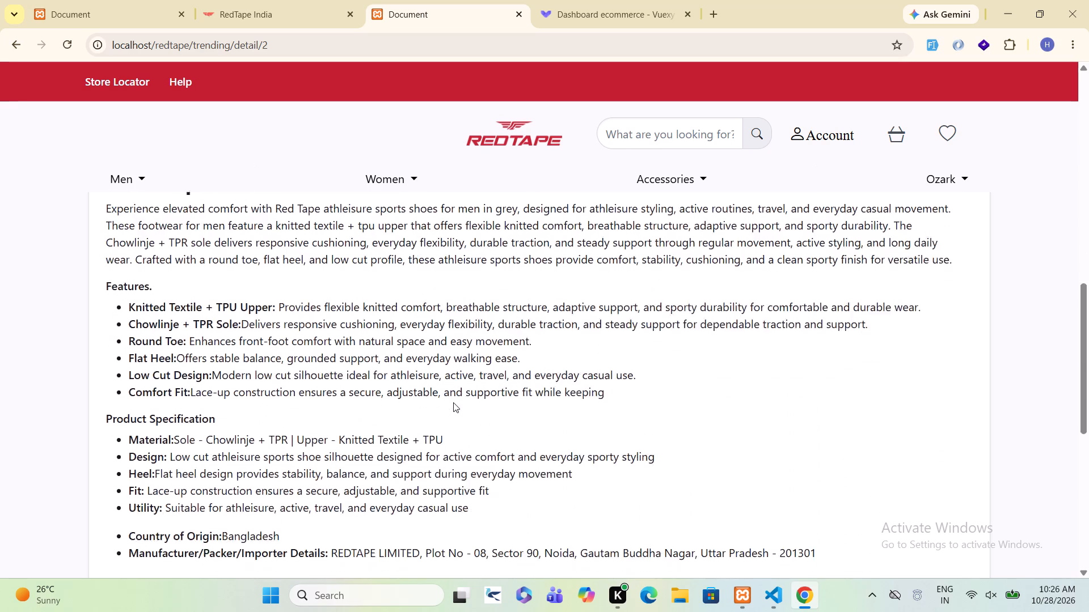
{"action": "scroll", "coordinate": [453, 402], "scroll_direction": "down", "scroll_amount": 5}
{"action": "scroll", "coordinate": [453, 402], "scroll_direction": "up", "scroll_amount": 7}
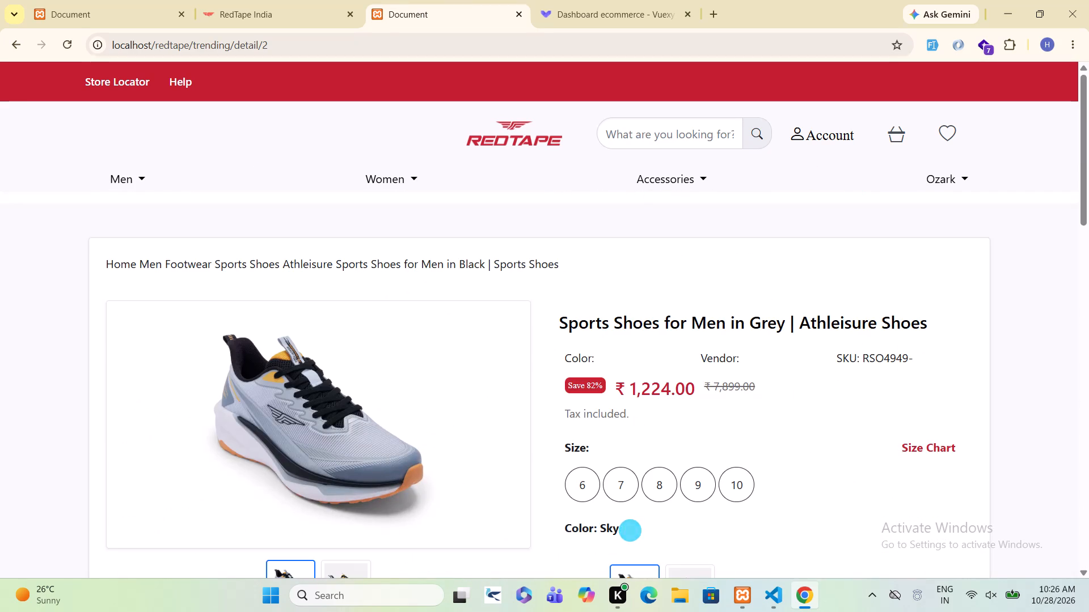
{"action": "scroll", "coordinate": [453, 402], "scroll_direction": "down", "scroll_amount": 8}
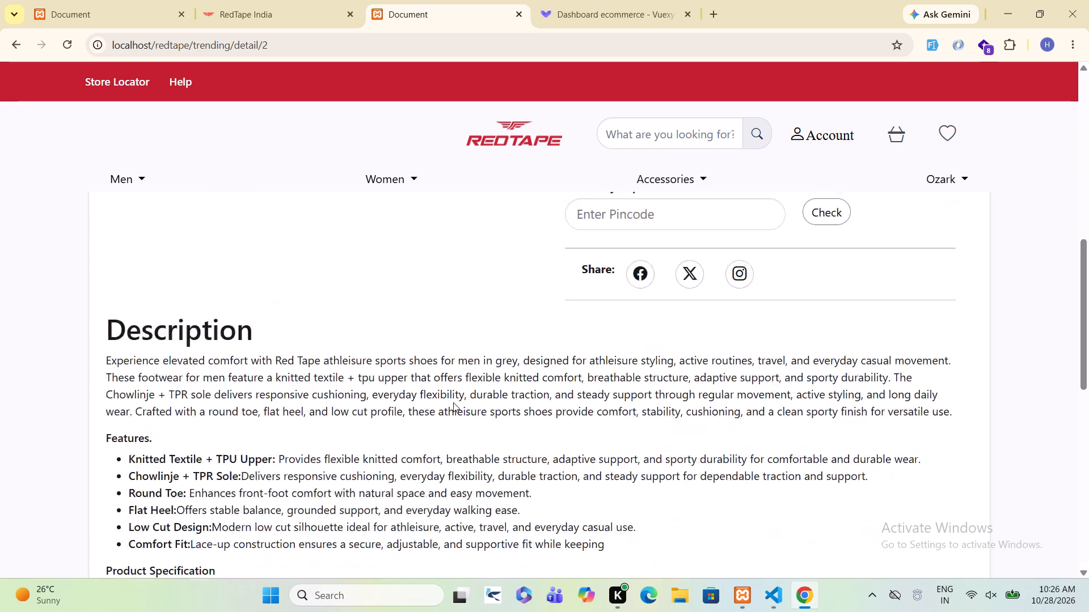
{"action": "scroll", "coordinate": [453, 402], "scroll_direction": "down", "scroll_amount": 2}
{"action": "scroll", "coordinate": [453, 402], "scroll_direction": "up", "scroll_amount": 9}
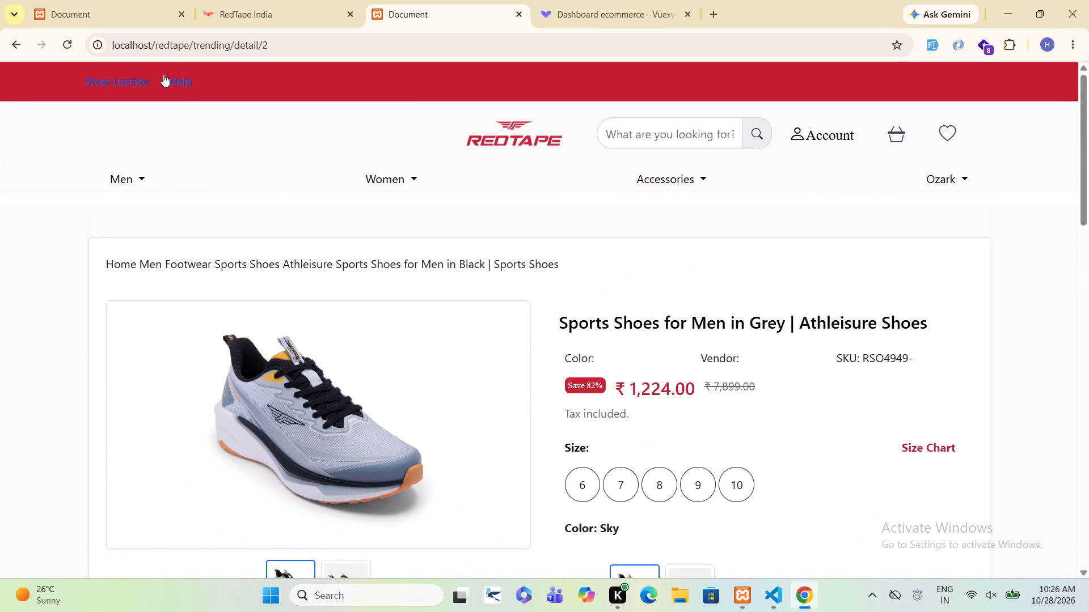
Go back to the clone's home page and examine the black athleisure shoe's detail page.
{"action": "left_click", "coordinate": [11, 46]}
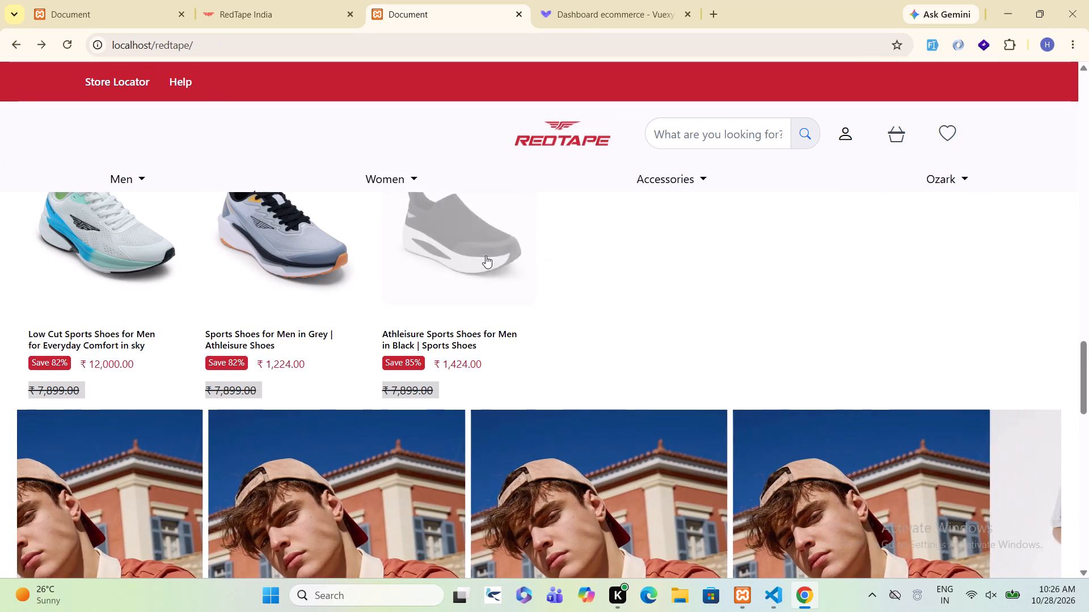
{"action": "left_click", "coordinate": [486, 256]}
{"action": "scroll", "coordinate": [496, 377], "scroll_direction": "down", "scroll_amount": 2}
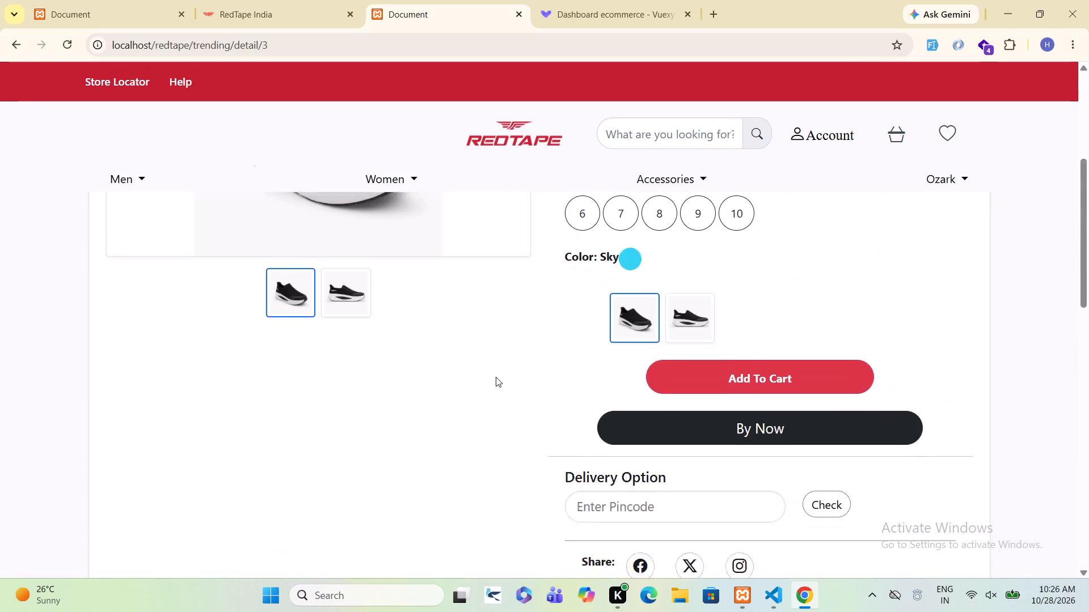
{"action": "scroll", "coordinate": [496, 377], "scroll_direction": "down", "scroll_amount": 3}
{"action": "scroll", "coordinate": [496, 377], "scroll_direction": "up", "scroll_amount": 1}
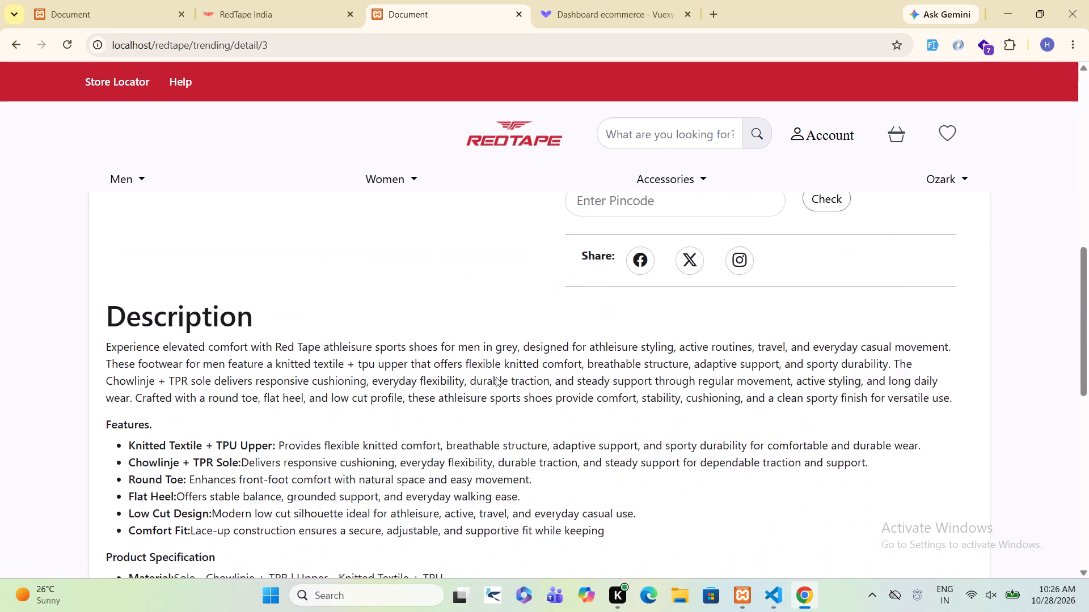
{"action": "scroll", "coordinate": [496, 377], "scroll_direction": "up", "scroll_amount": 2}
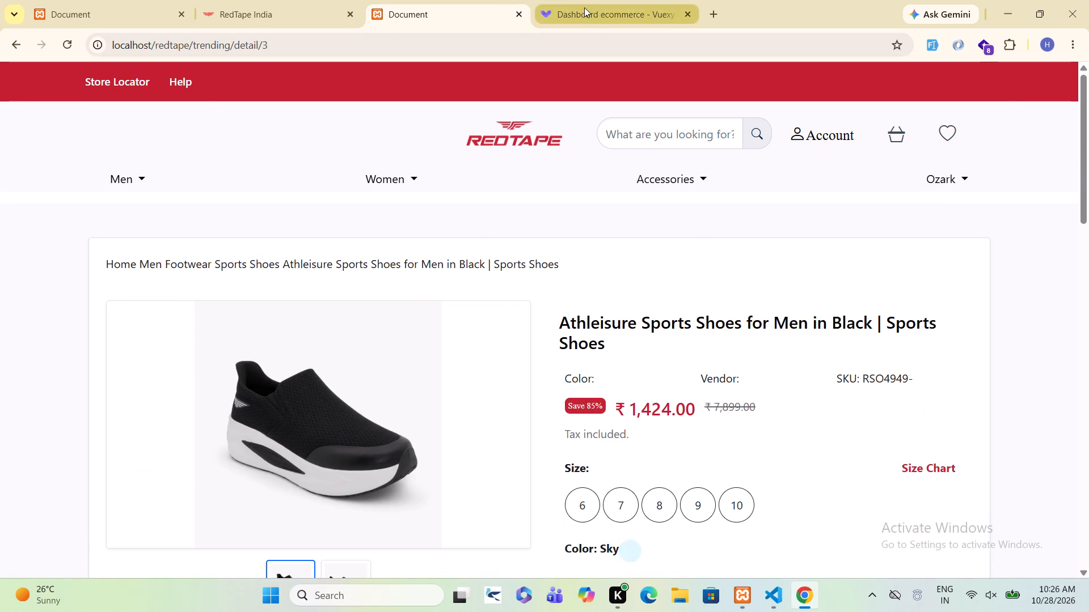
Start a new trending product in the Vuexy dashboard with img13.webp as Image 1 and img14.webp as Image 2.
{"action": "left_click", "coordinate": [585, 10]}
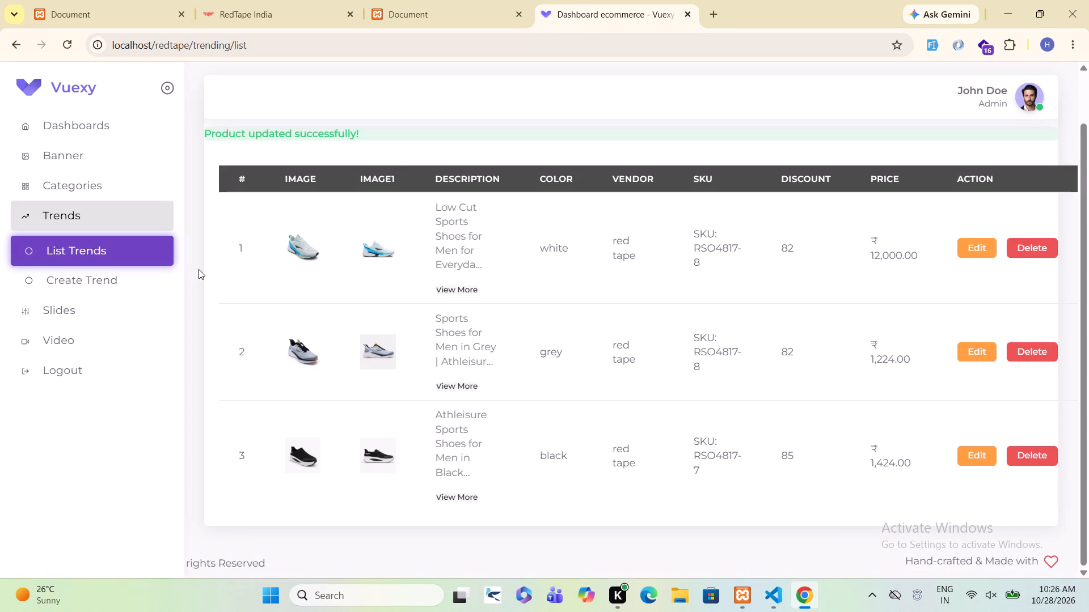
{"action": "left_click", "coordinate": [89, 276]}
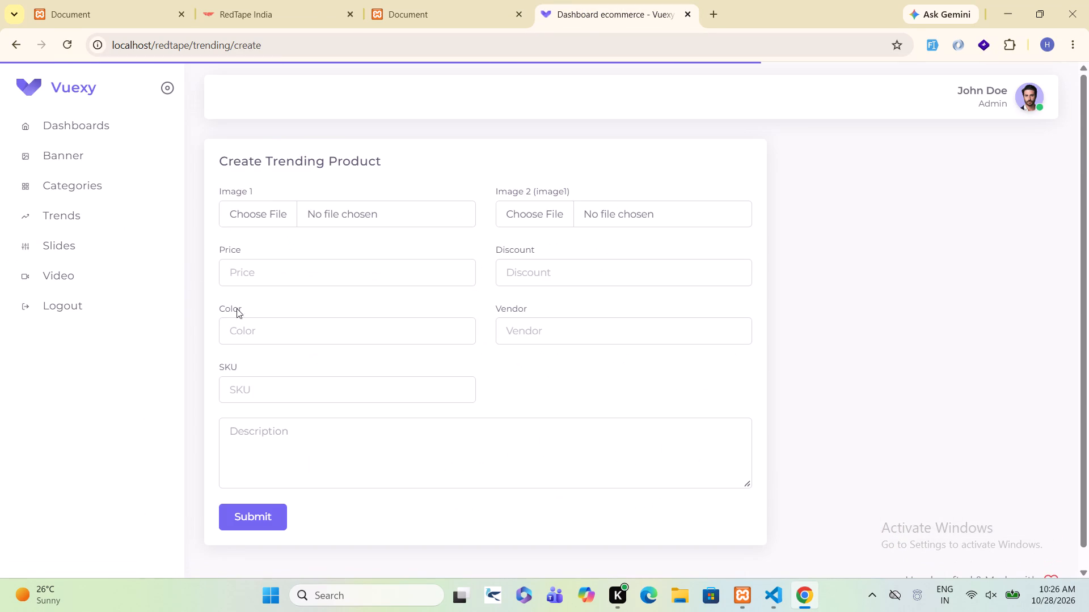
{"action": "left_click", "coordinate": [257, 215]}
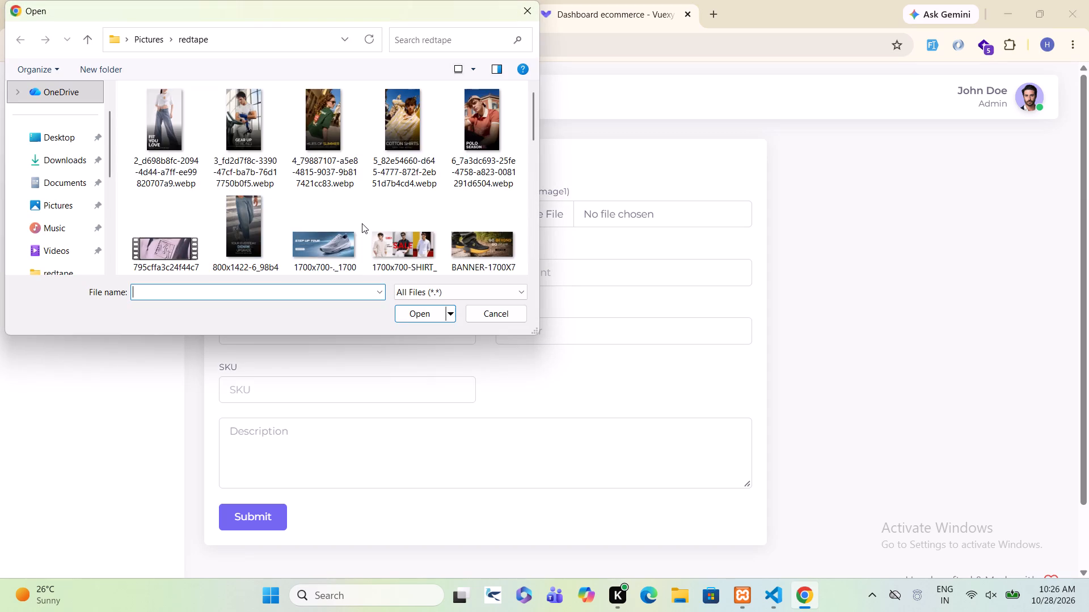
{"action": "scroll", "coordinate": [362, 223], "scroll_direction": "down", "scroll_amount": 1}
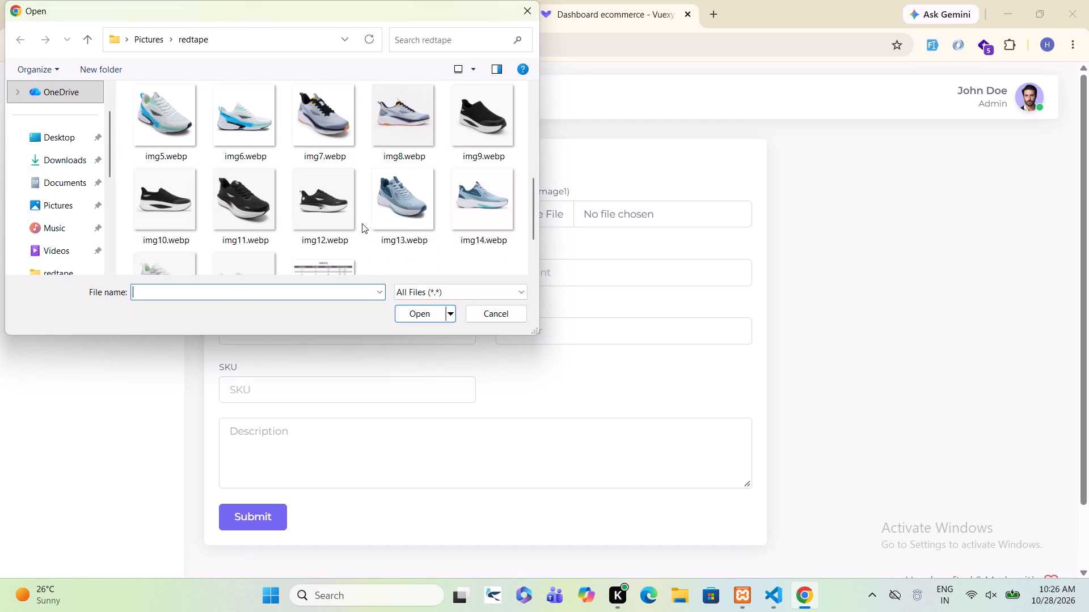
{"action": "scroll", "coordinate": [362, 223], "scroll_direction": "down", "scroll_amount": 2}
{"action": "left_click", "coordinate": [385, 193]}
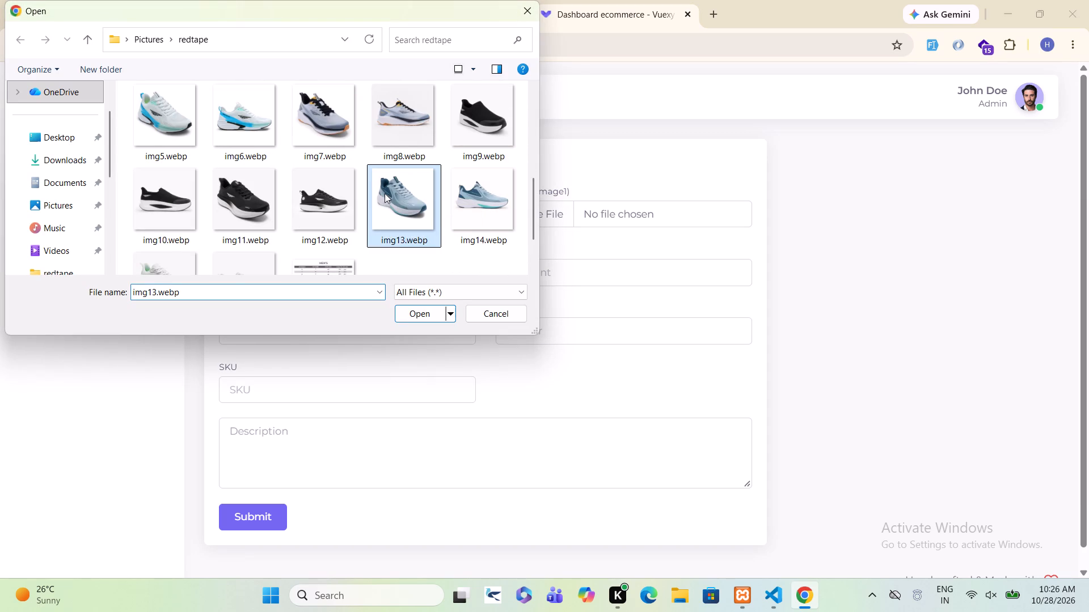
{"action": "left_click", "coordinate": [420, 317]}
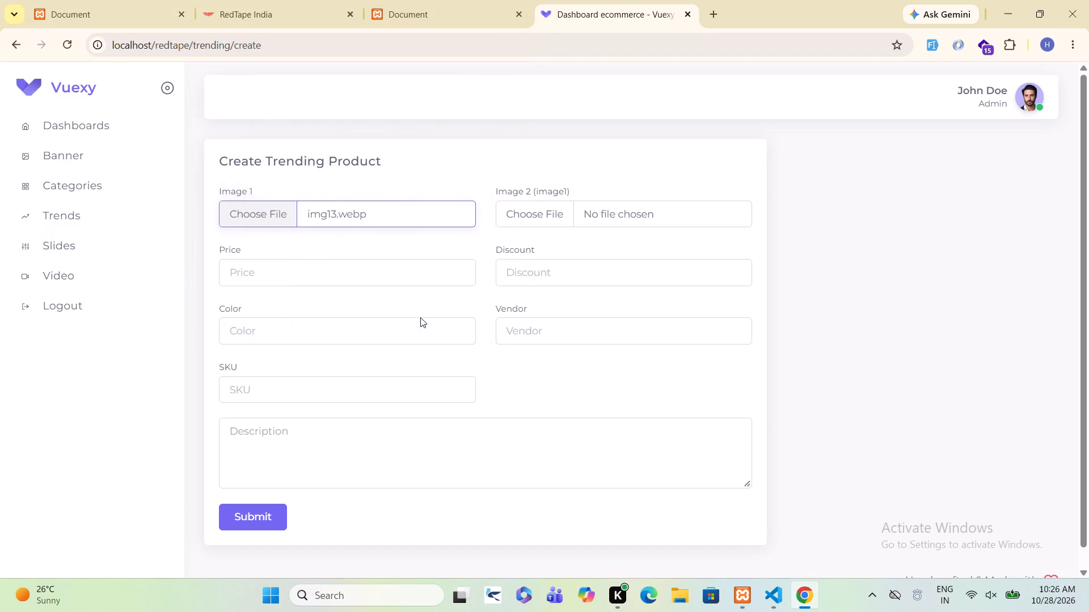
{"action": "left_click", "coordinate": [550, 214]}
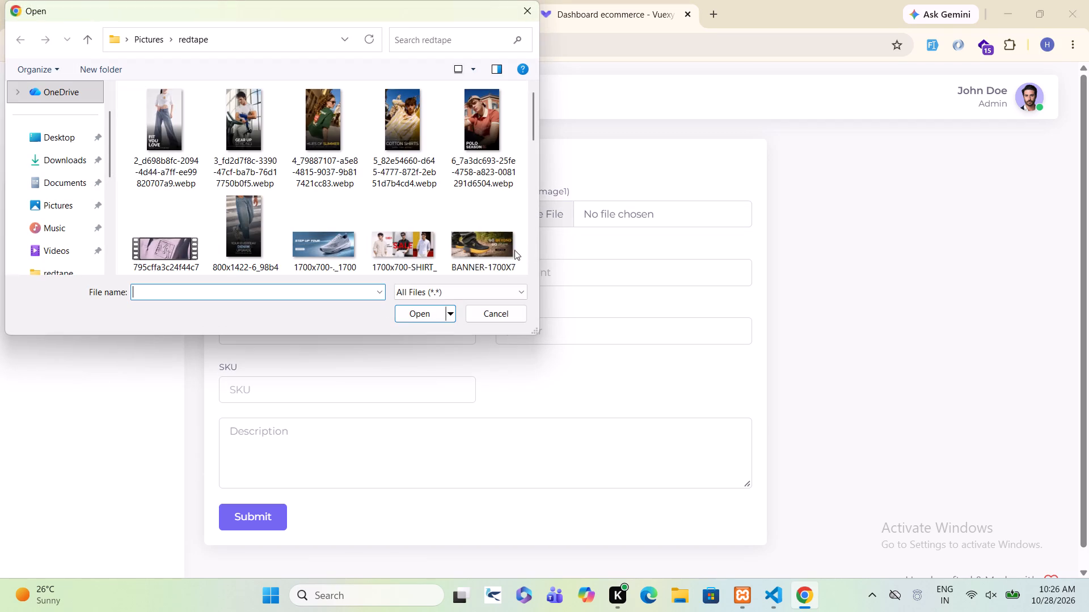
{"action": "scroll", "coordinate": [430, 220], "scroll_direction": "down", "scroll_amount": 1}
{"action": "left_click", "coordinate": [472, 137]}
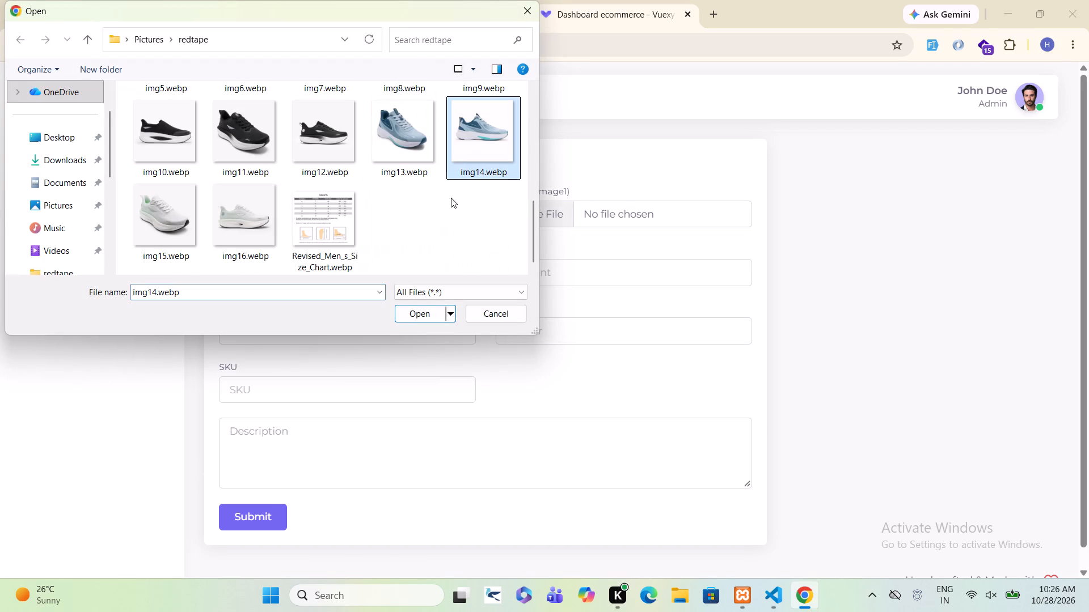
{"action": "left_click", "coordinate": [424, 312]}
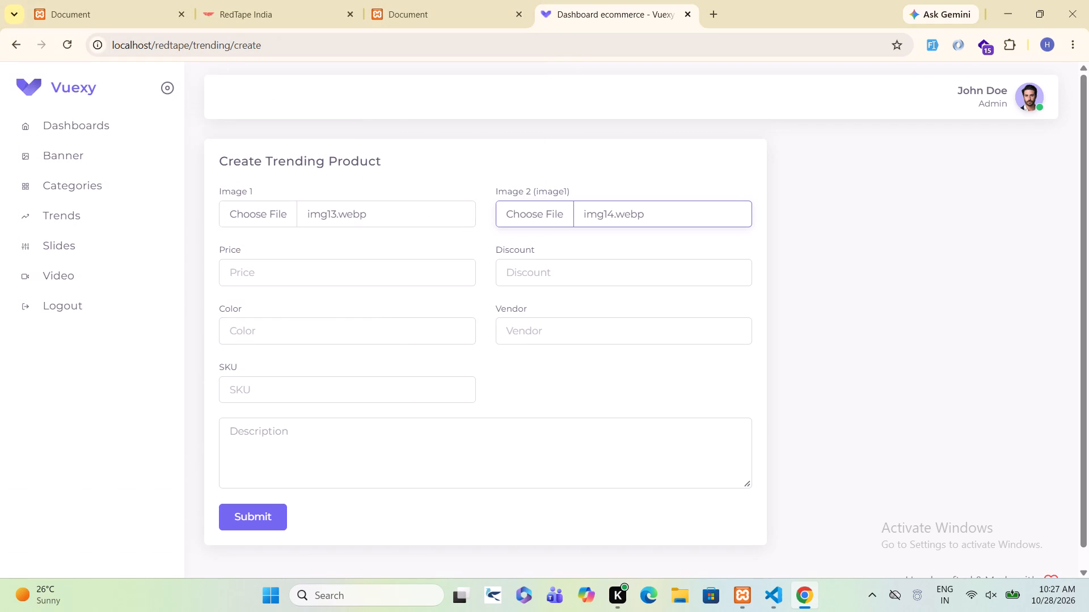
Set the new trending product's price to 1424 and its discount to 82.
{"action": "left_click", "coordinate": [301, 269]}
{"action": "left_click", "coordinate": [309, 407]}
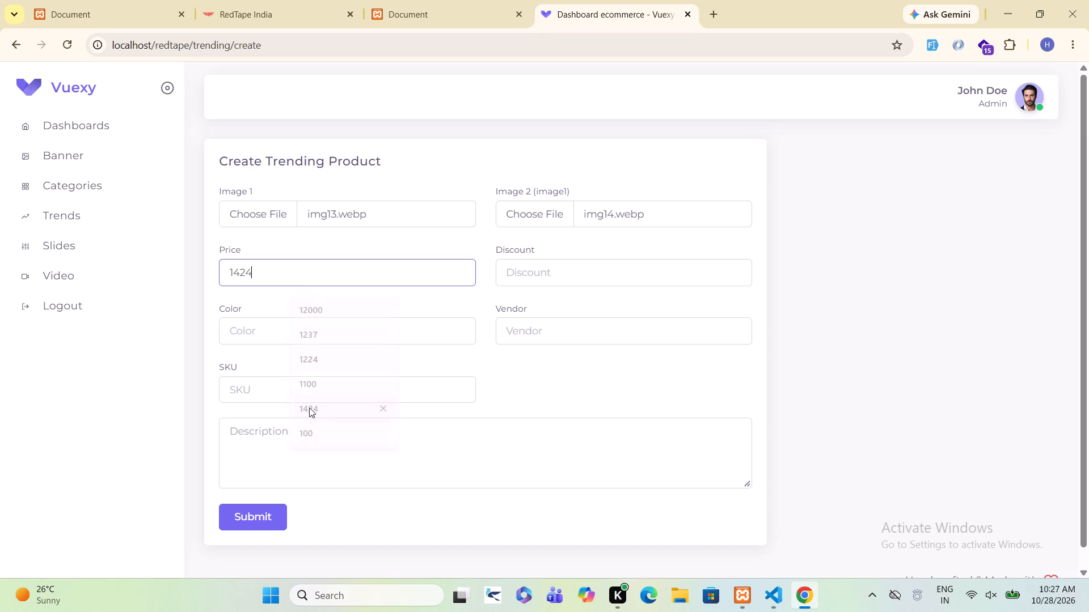
{"action": "left_click", "coordinate": [537, 275]}
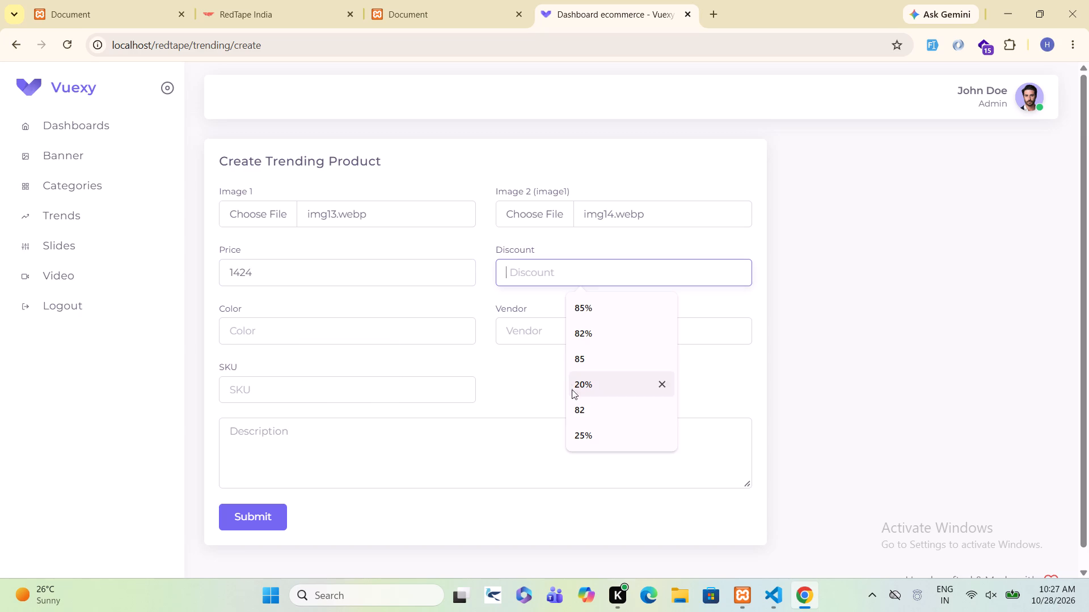
{"action": "left_click", "coordinate": [576, 409]}
Set the new product's color to dark, its vendor to red tape and its SKU to "SKU: RSO4817-7".
{"action": "left_click", "coordinate": [324, 316]}
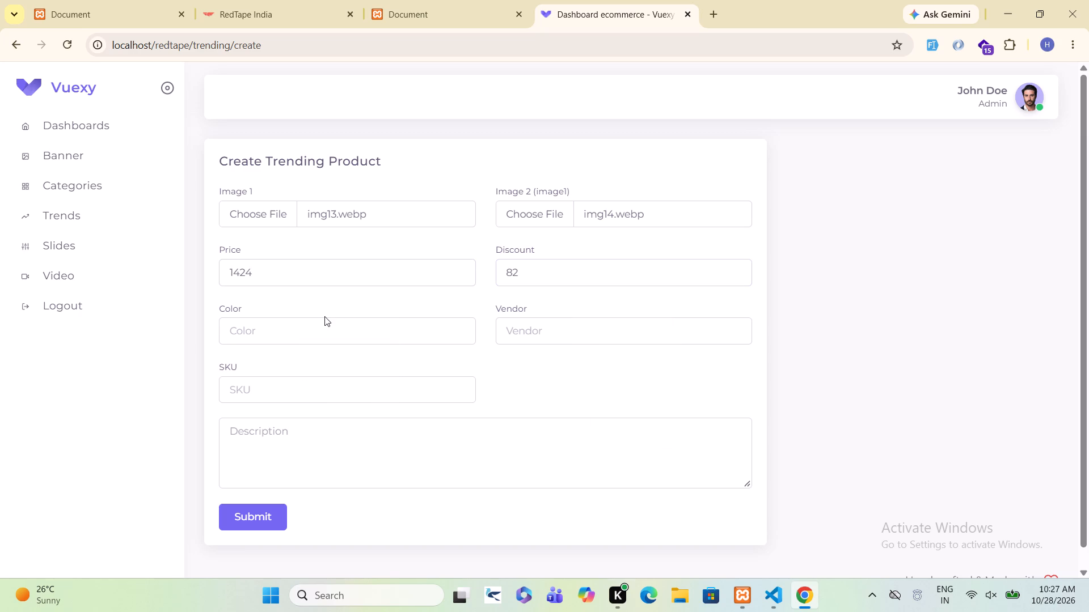
{"action": "left_click", "coordinate": [322, 321]}
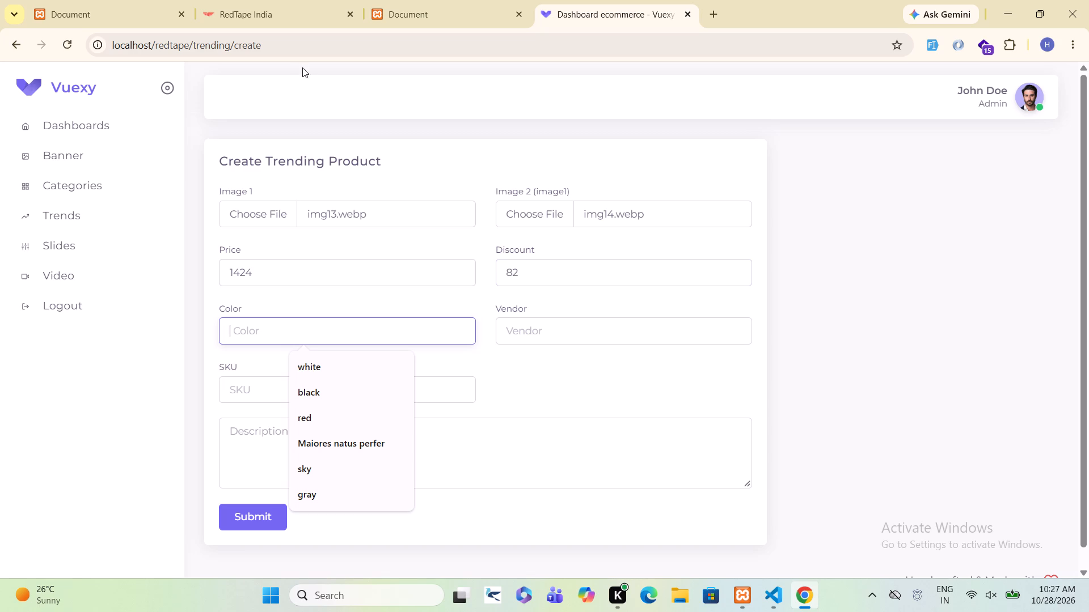
{"action": "left_click", "coordinate": [277, 16]}
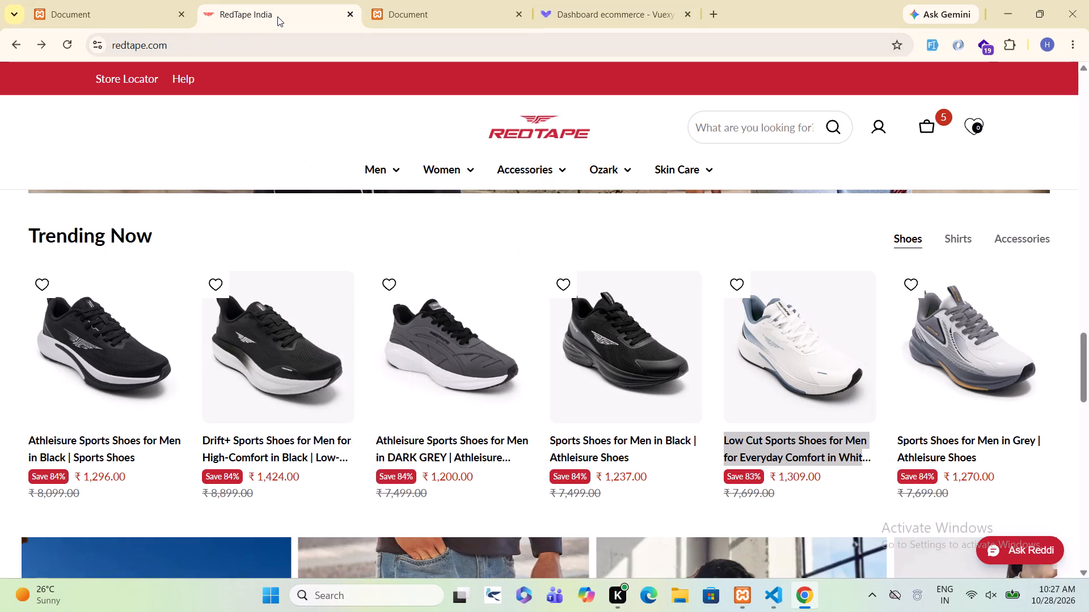
{"action": "left_click", "coordinate": [387, 0]}
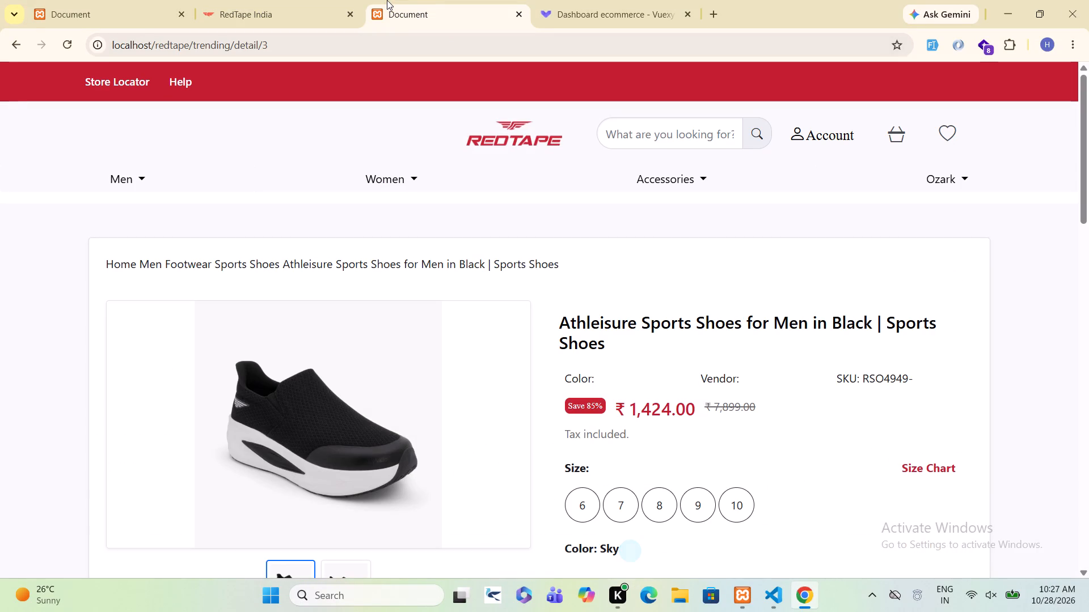
{"action": "left_click", "coordinate": [560, 5]}
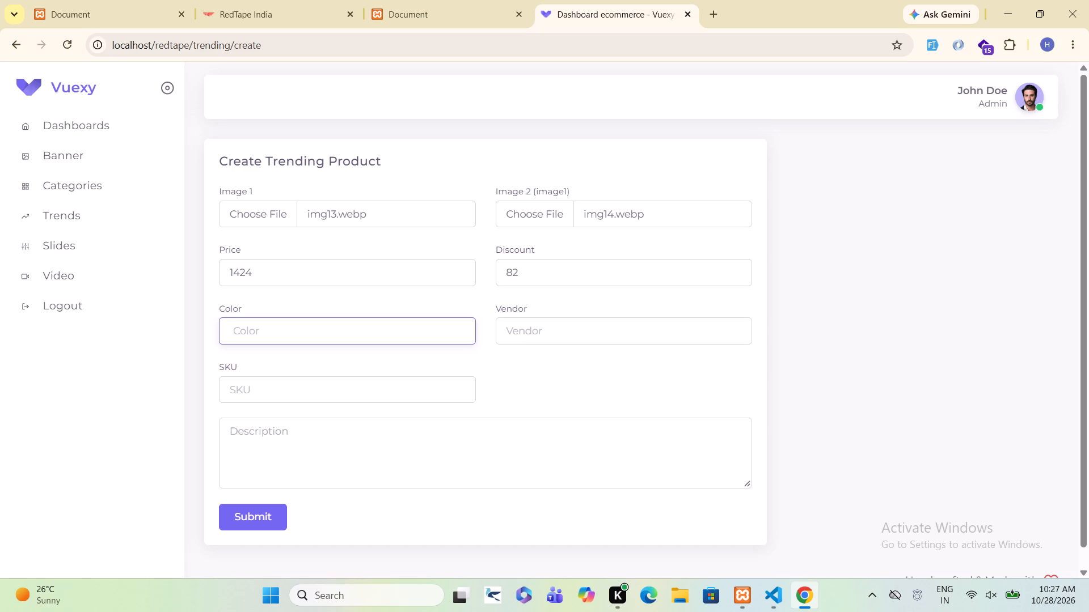
{"action": "type", "text": "dark"}
{"action": "left_click", "coordinate": [550, 336]}
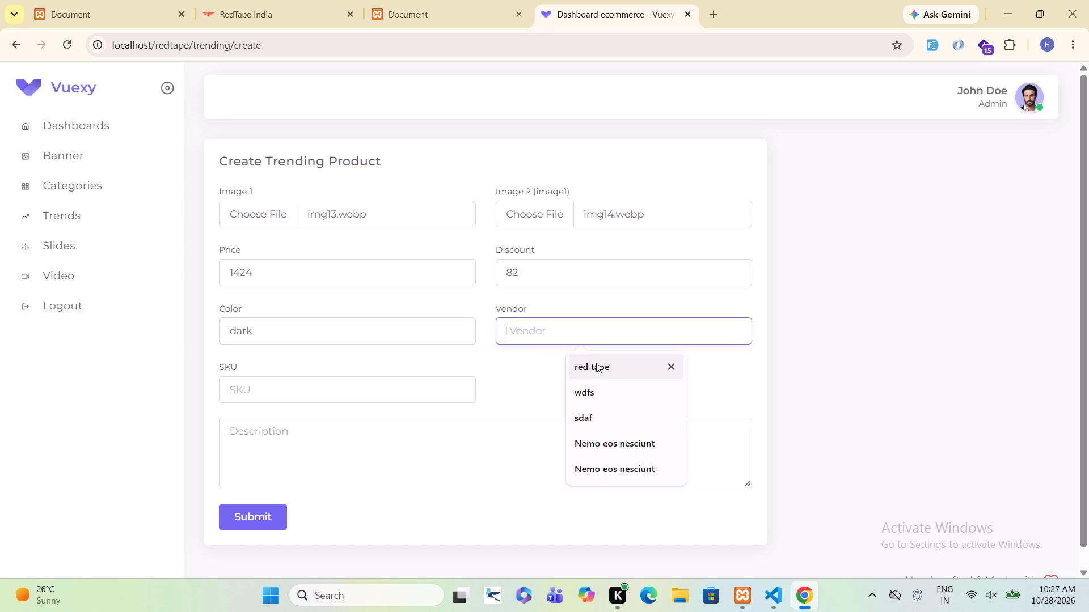
{"action": "left_click", "coordinate": [597, 363]}
{"action": "left_click", "coordinate": [350, 389]}
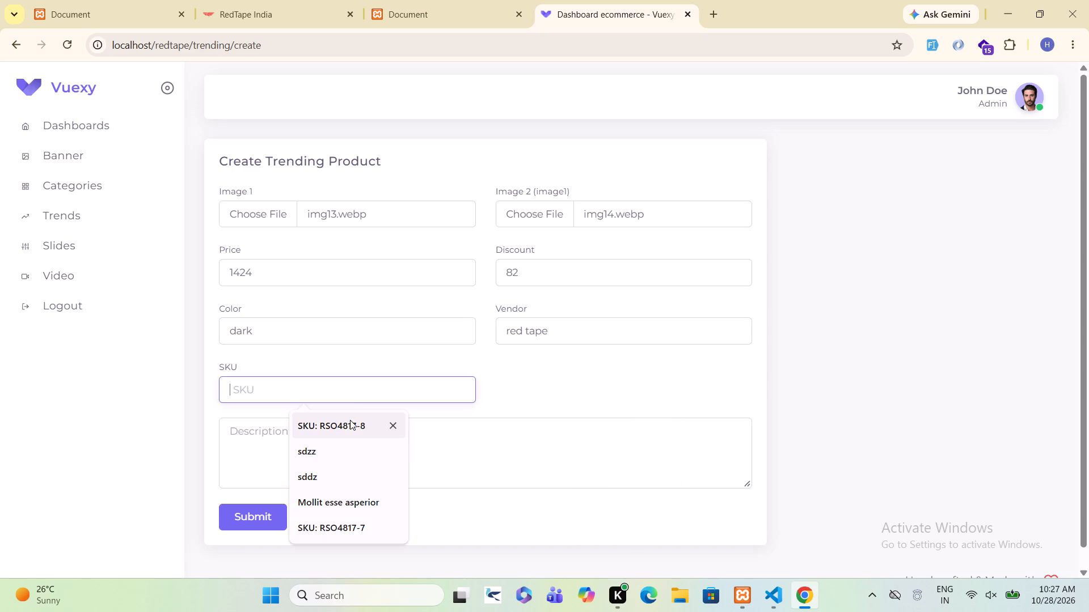
{"action": "left_click", "coordinate": [349, 422]}
{"action": "key", "text": "BackSpace"}
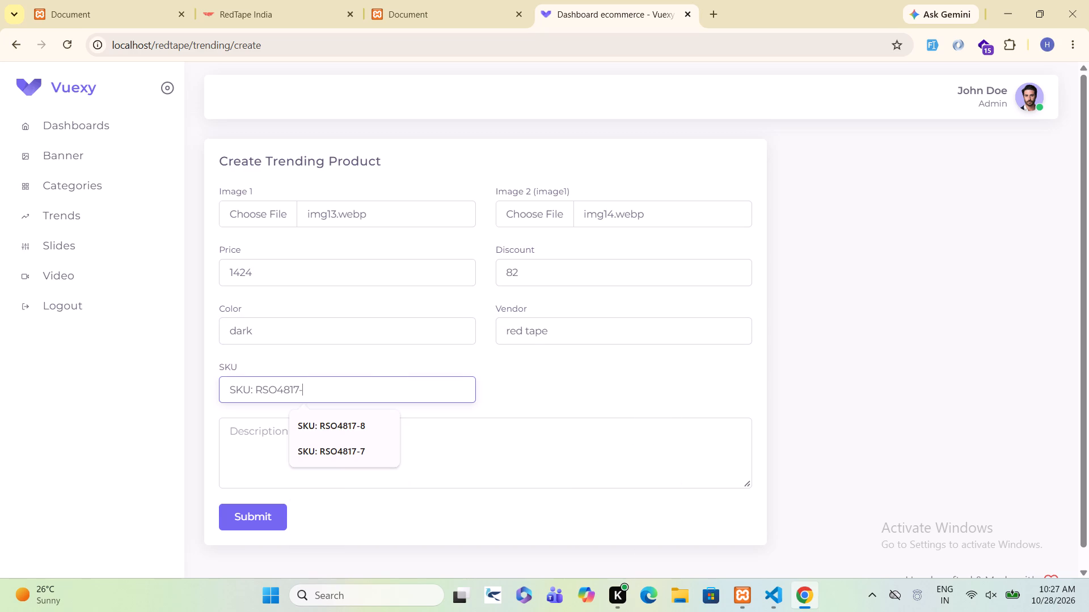
{"action": "key", "text": "7"}
Copy the grey sports shoe's title from redtape.com into the description, replace "Grey" with "dark", and submit the product.
{"action": "left_click", "coordinate": [311, 423]}
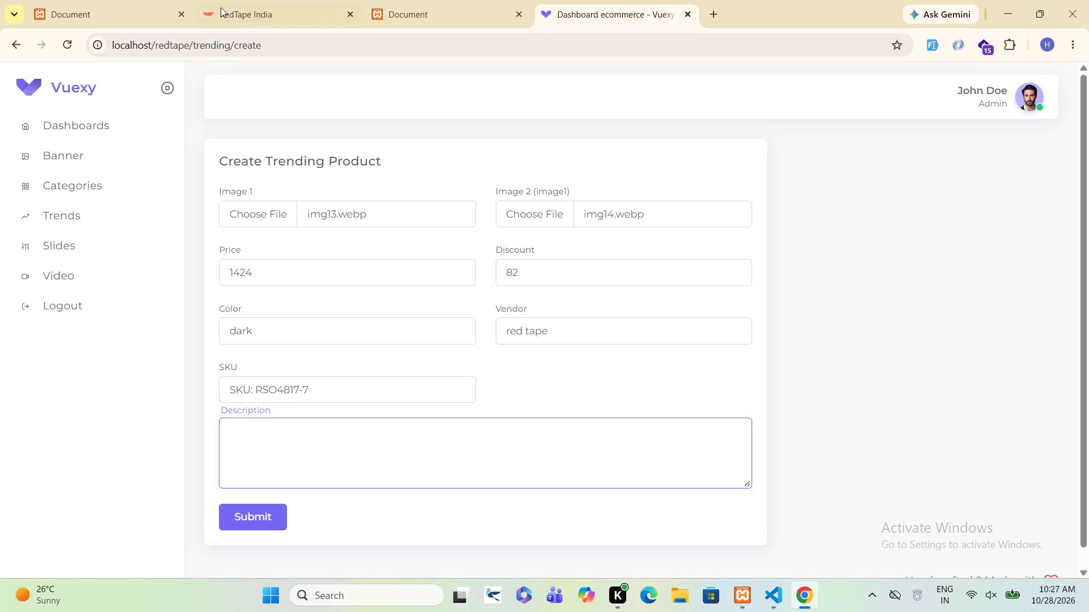
{"action": "left_click", "coordinate": [233, 5]}
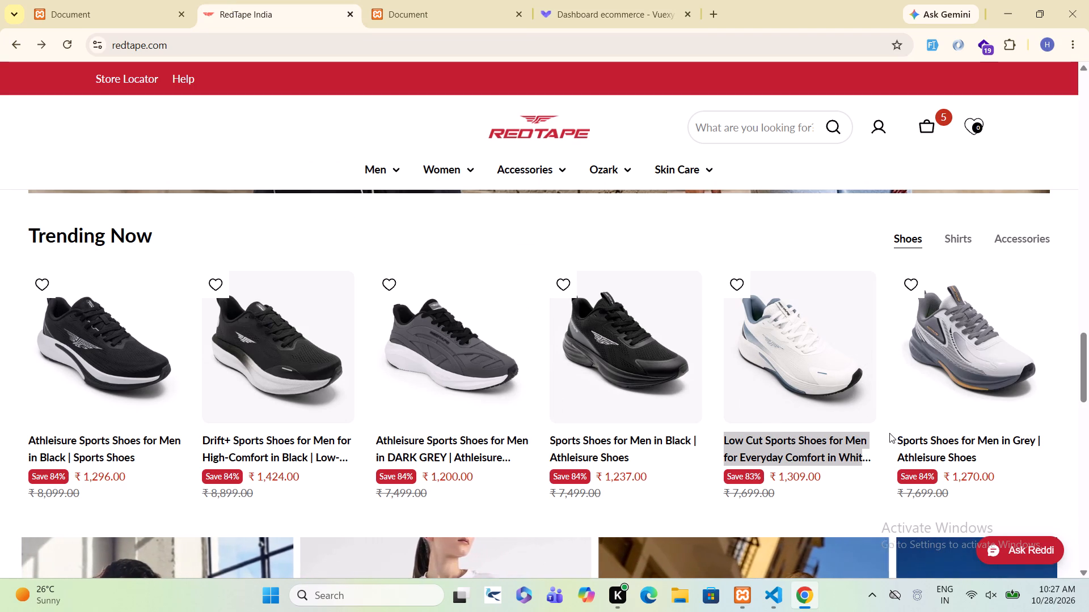
{"action": "left_click_drag", "start_coordinate": [892, 433], "coordinate": [978, 460]}
{"action": "key", "text": "ctrl+c"}
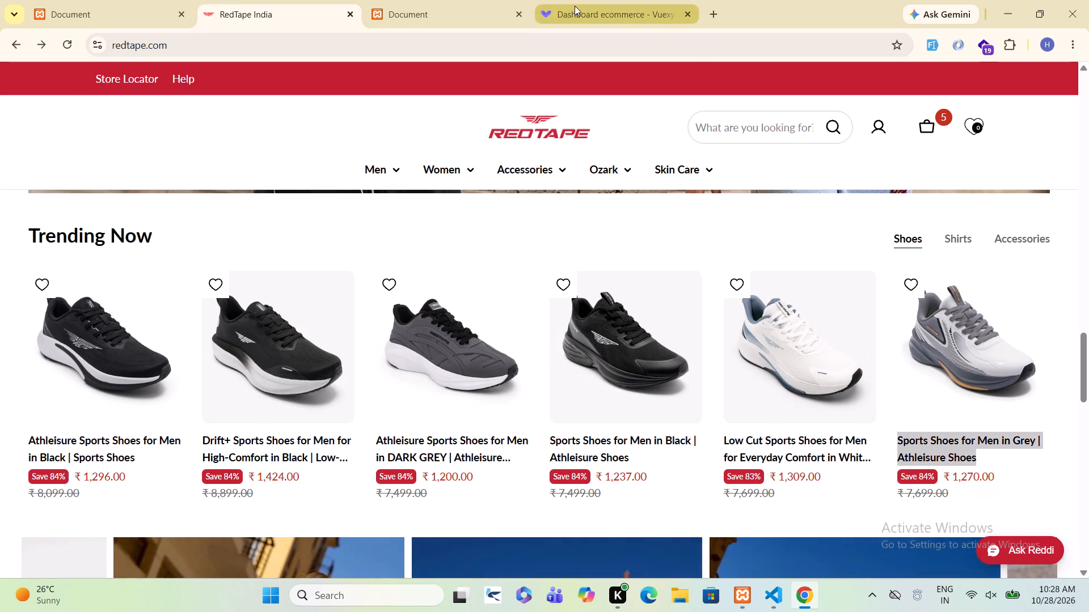
{"action": "left_click", "coordinate": [575, 6]}
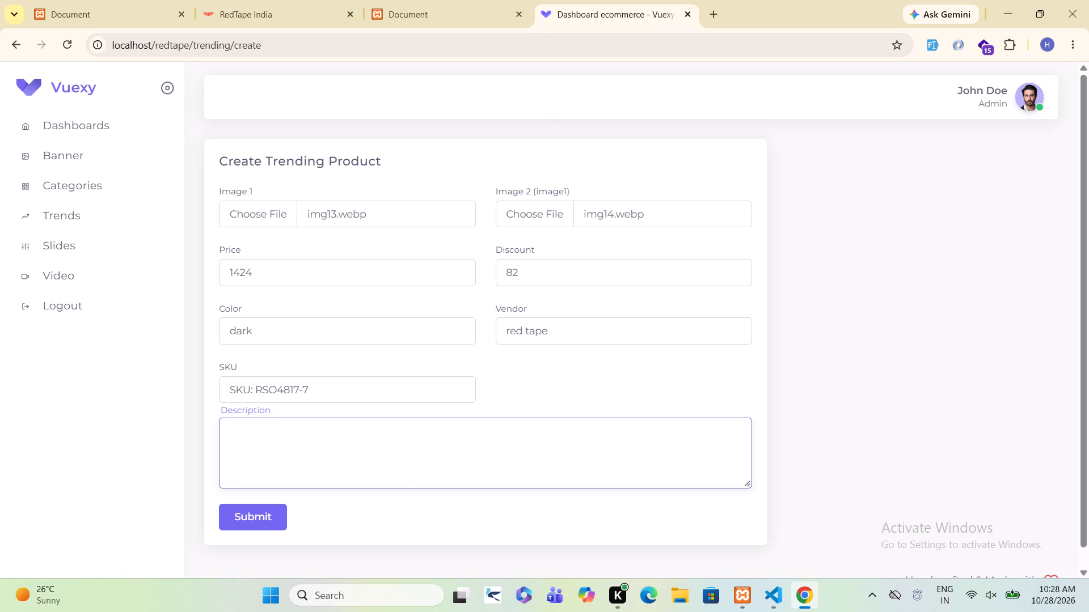
{"action": "key", "text": "ctrl+v"}
{"action": "double_click", "coordinate": [368, 432]}
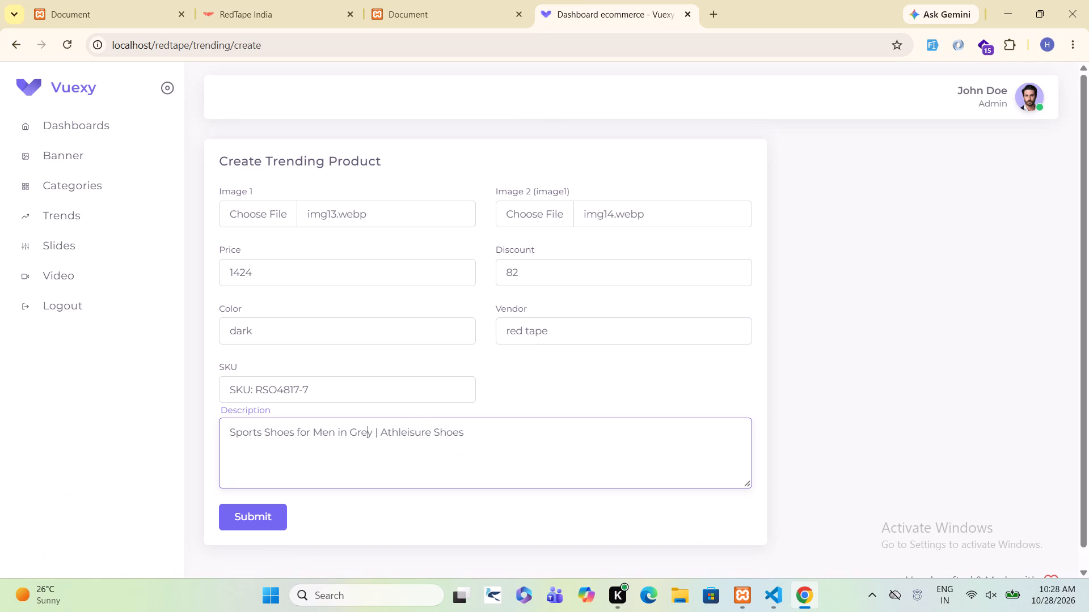
{"action": "key", "text": "BackSpace"}
{"action": "type", "text": "dark"}
{"action": "left_click", "coordinate": [282, 520]}
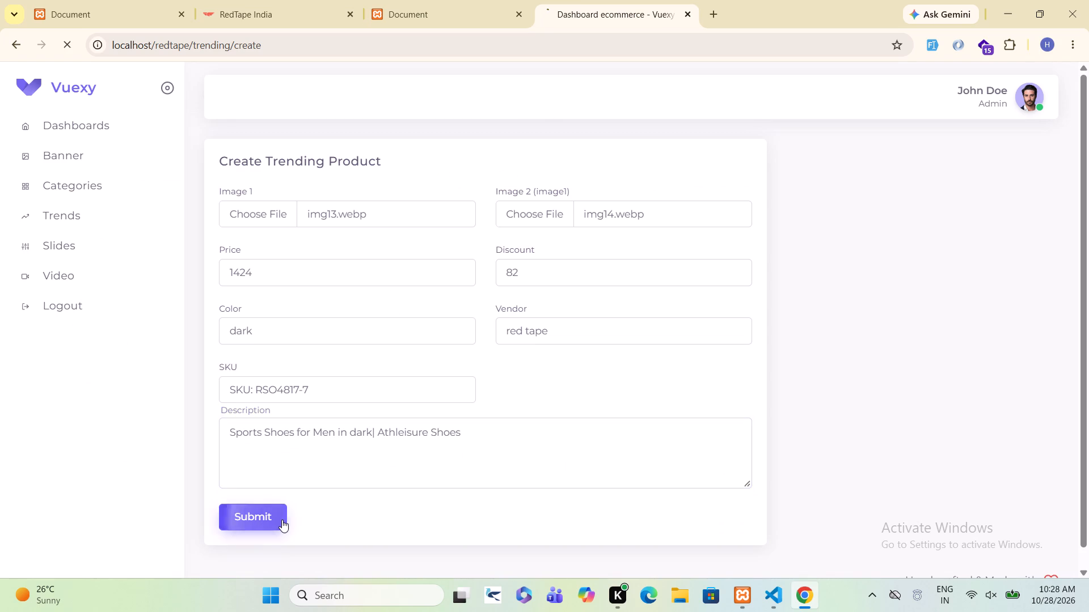
{"action": "scroll", "coordinate": [447, 398], "scroll_direction": "down", "scroll_amount": 1}
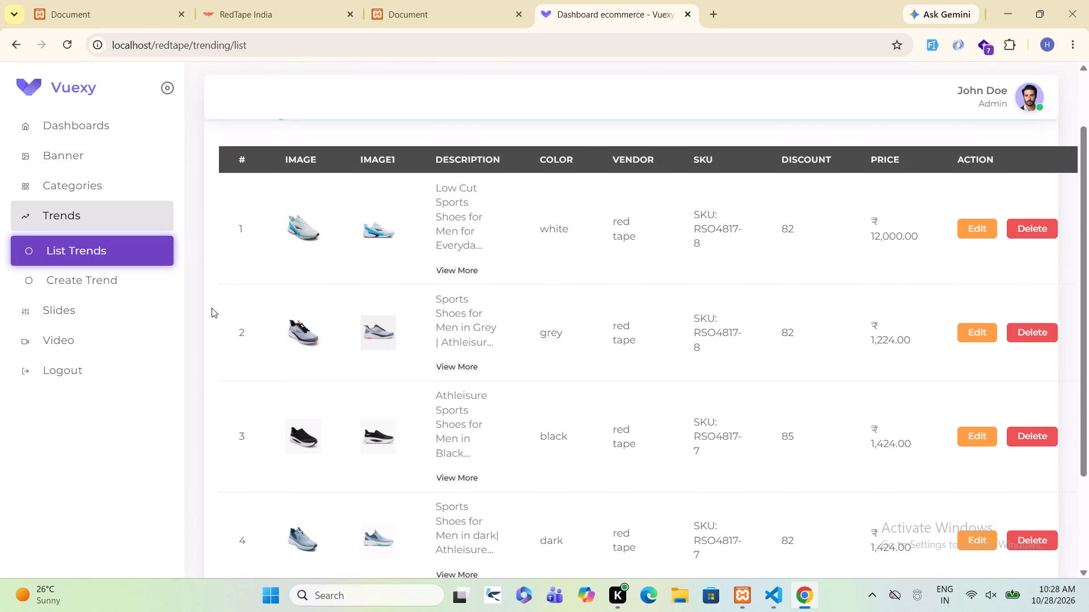
Start another trending product with img15.webp as Image 1 and img16.webp as Image 2.
{"action": "left_click", "coordinate": [72, 280]}
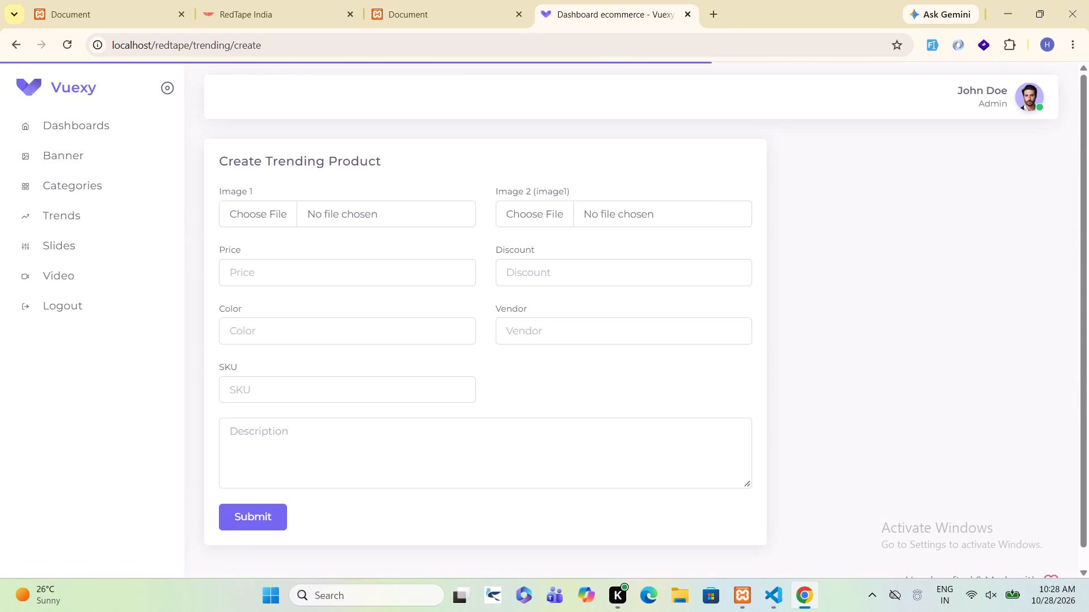
{"action": "left_click", "coordinate": [252, 205]}
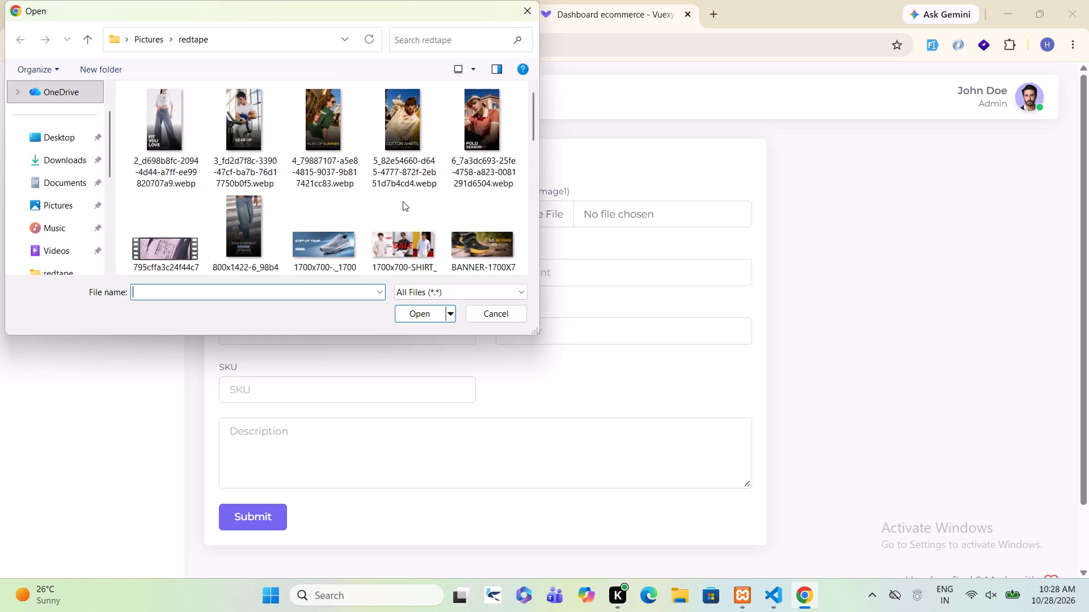
{"action": "scroll", "coordinate": [404, 202], "scroll_direction": "down", "scroll_amount": 2}
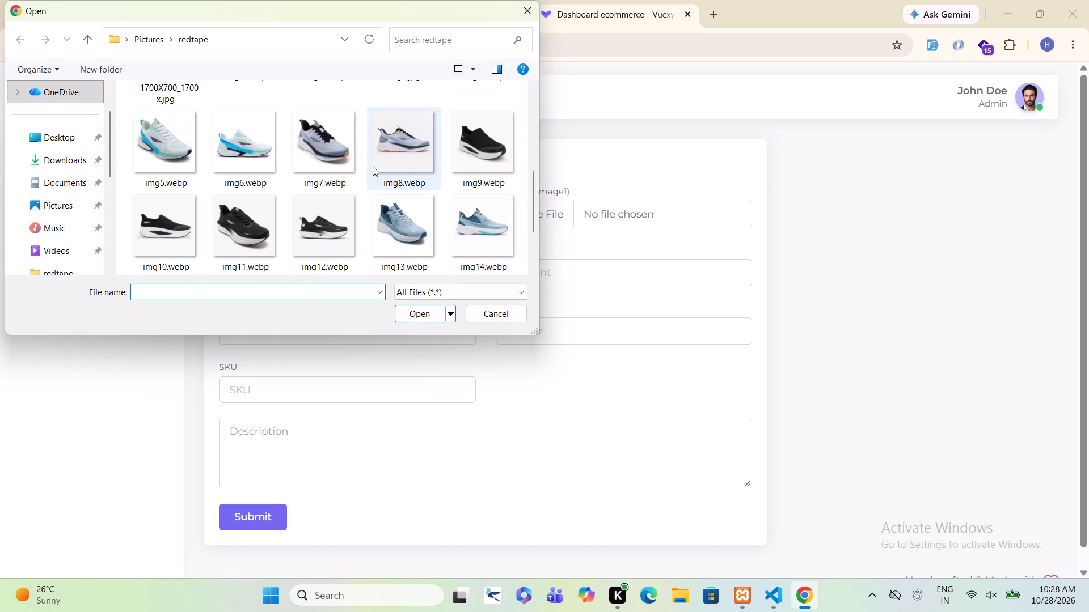
{"action": "scroll", "coordinate": [227, 233], "scroll_direction": "down", "scroll_amount": 1}
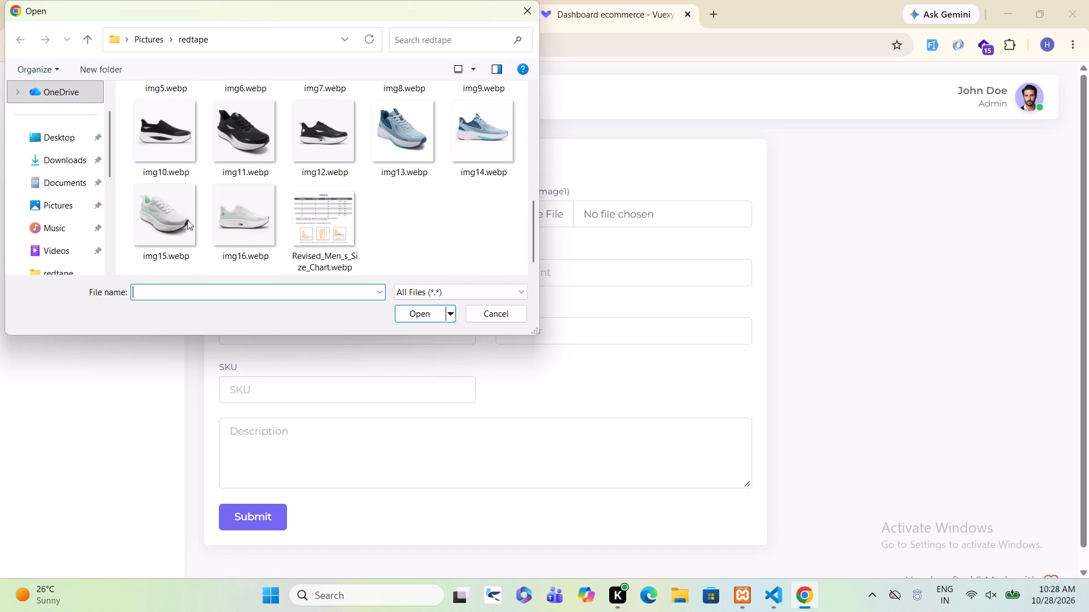
{"action": "left_click", "coordinate": [183, 219]}
{"action": "left_click", "coordinate": [410, 312]}
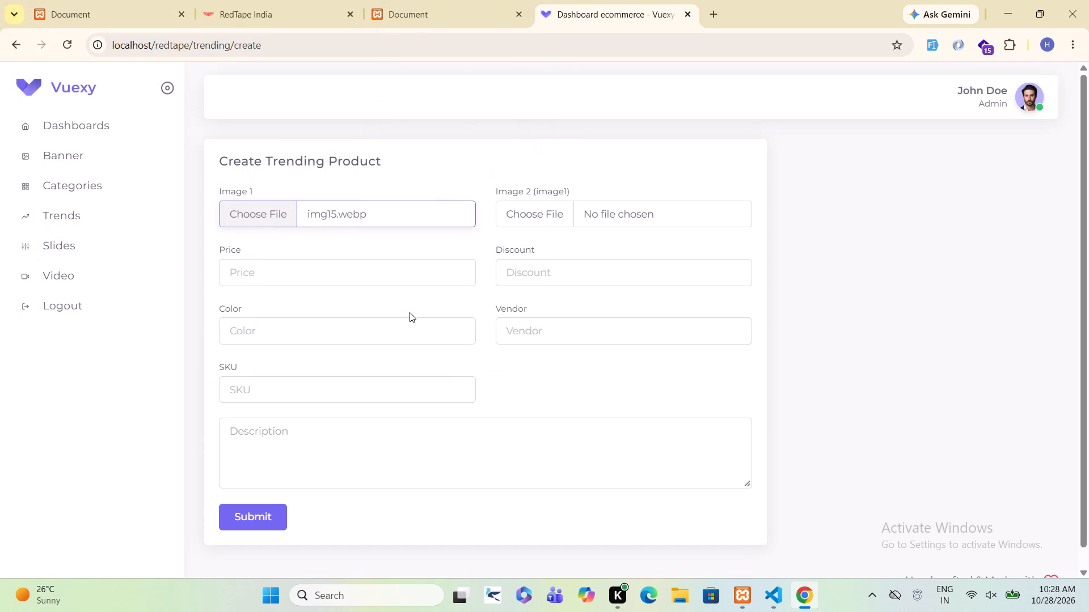
{"action": "left_click", "coordinate": [534, 206]}
{"action": "scroll", "coordinate": [297, 229], "scroll_direction": "down", "scroll_amount": 1}
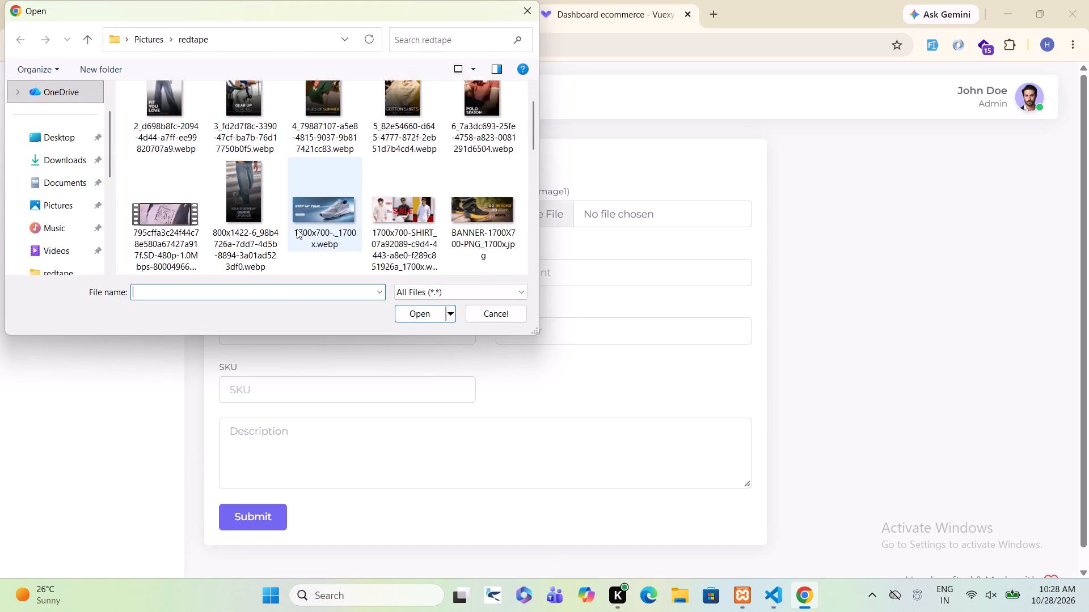
{"action": "scroll", "coordinate": [297, 229], "scroll_direction": "down", "scroll_amount": 2}
{"action": "left_click", "coordinate": [246, 216]}
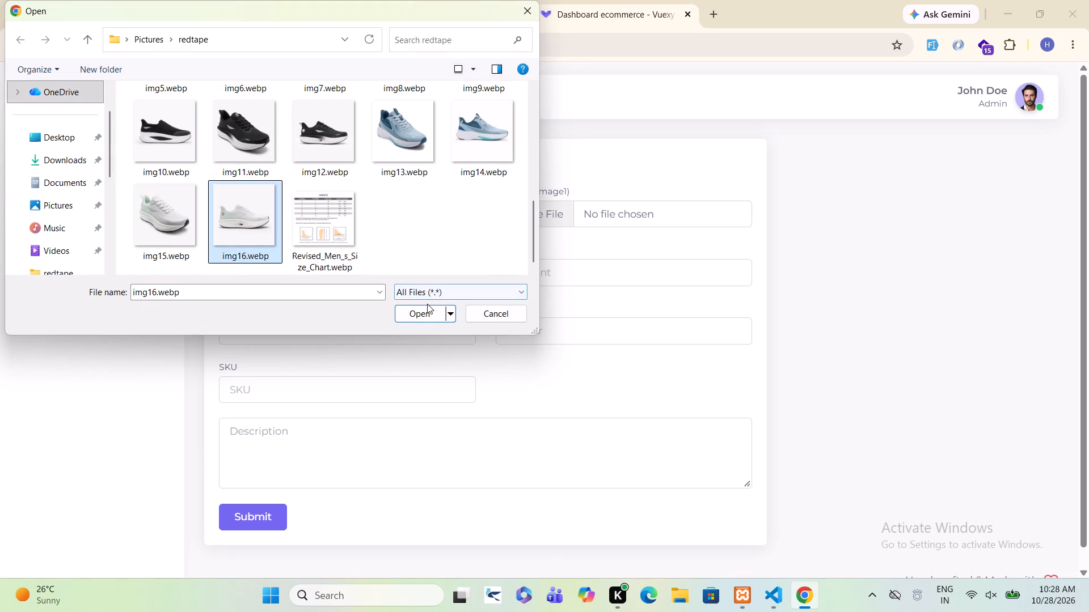
{"action": "left_click", "coordinate": [427, 311]}
Set the new trending product's price to 1100 and its discount to 82.
{"action": "left_click", "coordinate": [291, 270]}
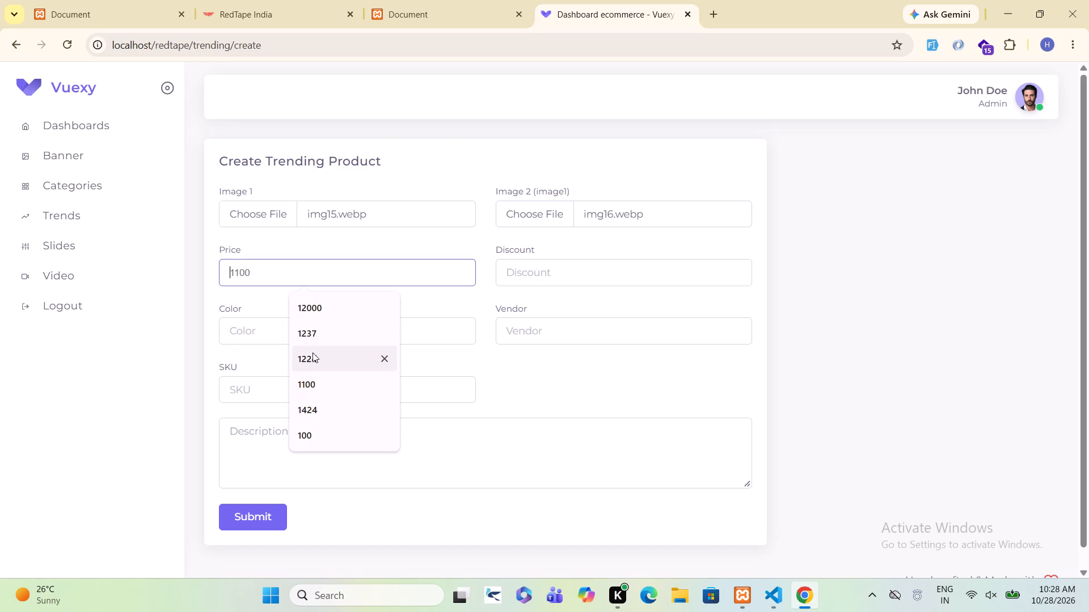
{"action": "left_click", "coordinate": [313, 379]}
{"action": "left_click", "coordinate": [537, 280]}
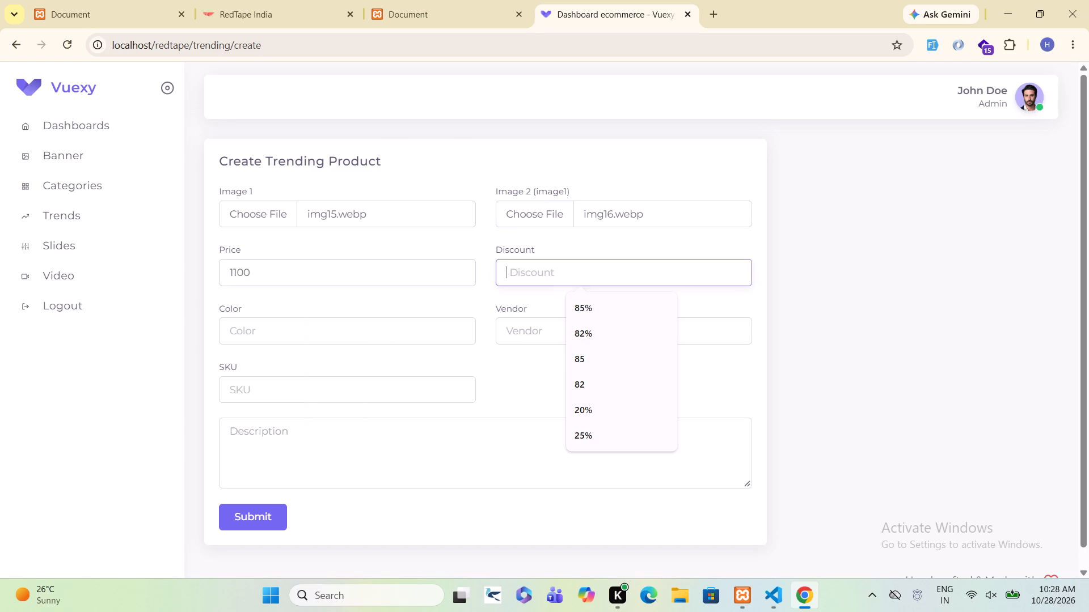
{"action": "left_click", "coordinate": [583, 382]}
Set the product's color to selver, its vendor to red tape and its SKU to "SKU: RSO4817-9".
{"action": "left_click", "coordinate": [369, 324]}
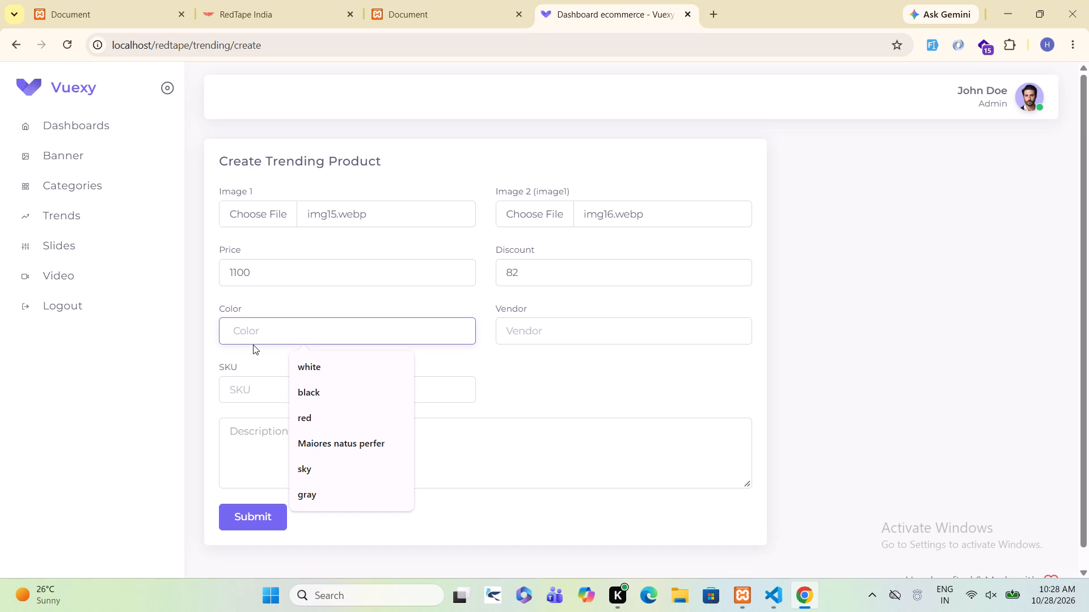
{"action": "type", "text": "selver"}
{"action": "left_click", "coordinate": [529, 338]}
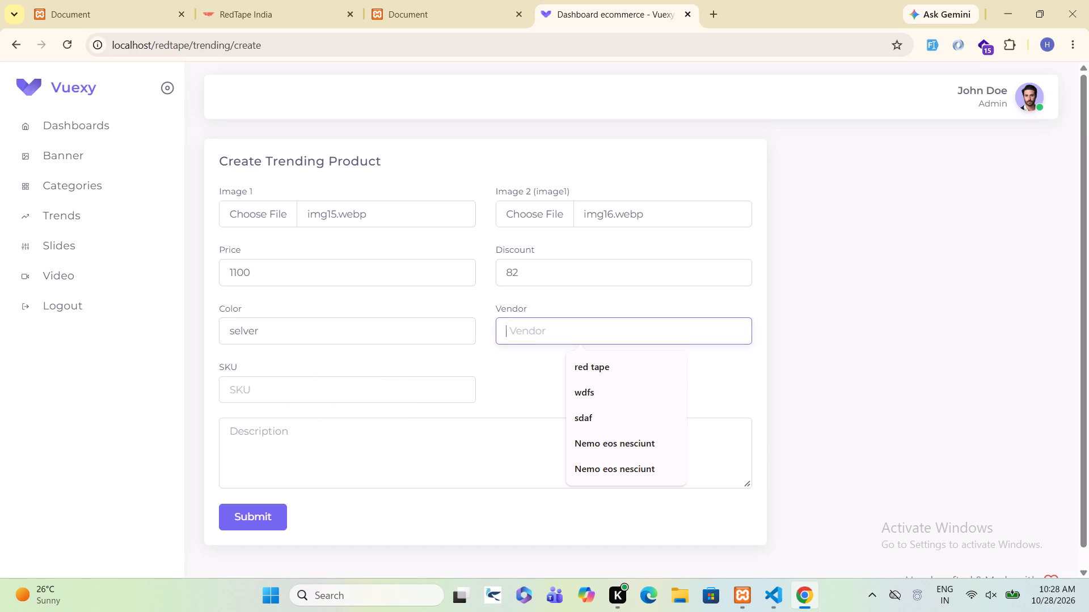
{"action": "left_click", "coordinate": [609, 376]}
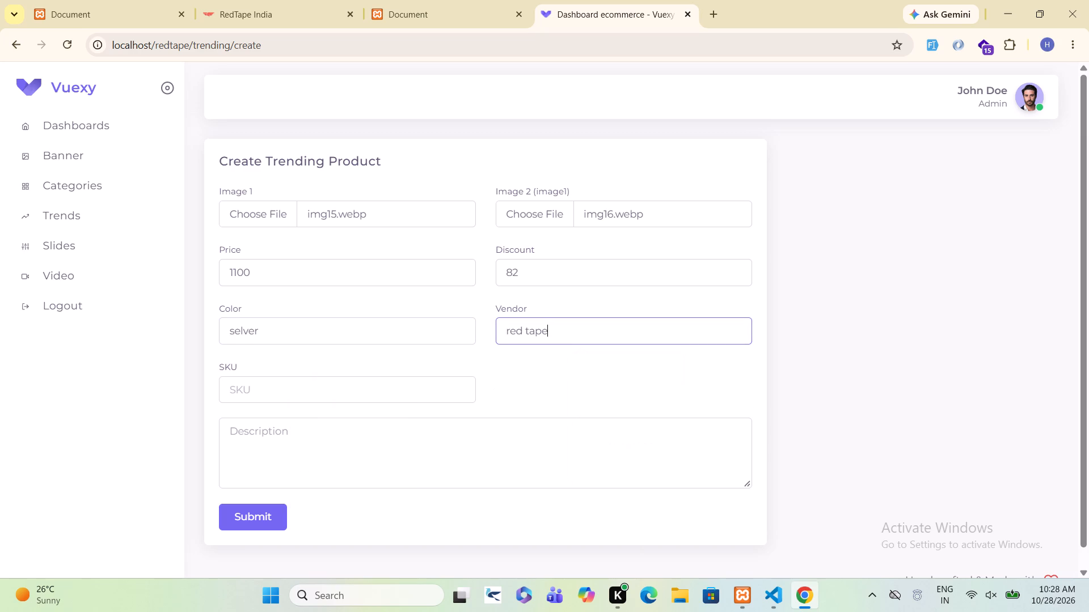
{"action": "left_click", "coordinate": [318, 388]}
{"action": "left_click", "coordinate": [336, 427]}
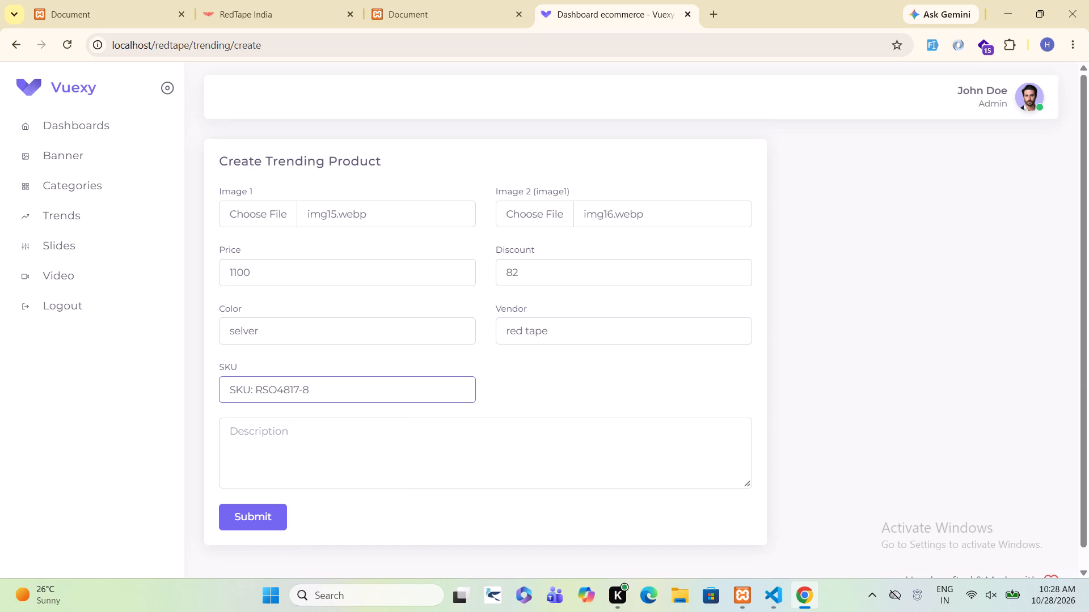
{"action": "key", "text": "BackSpace"}
{"action": "key", "text": "9"}
Copy the grey sports shoe's title from redtape.com into the new product's description and replace "Grey" with "selver".
{"action": "left_click", "coordinate": [292, 469]}
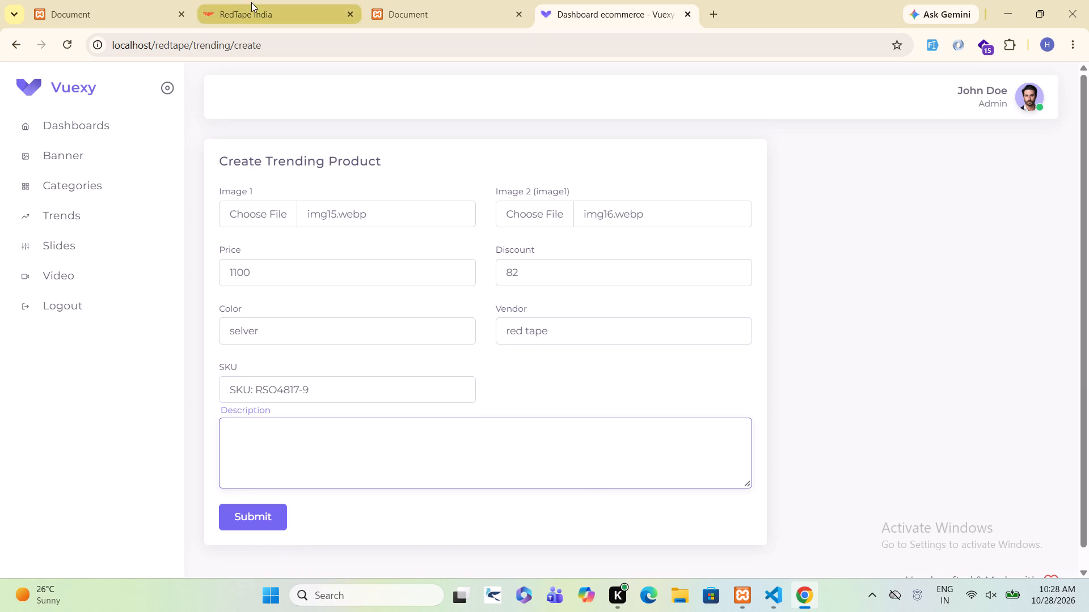
{"action": "left_click", "coordinate": [252, 3]}
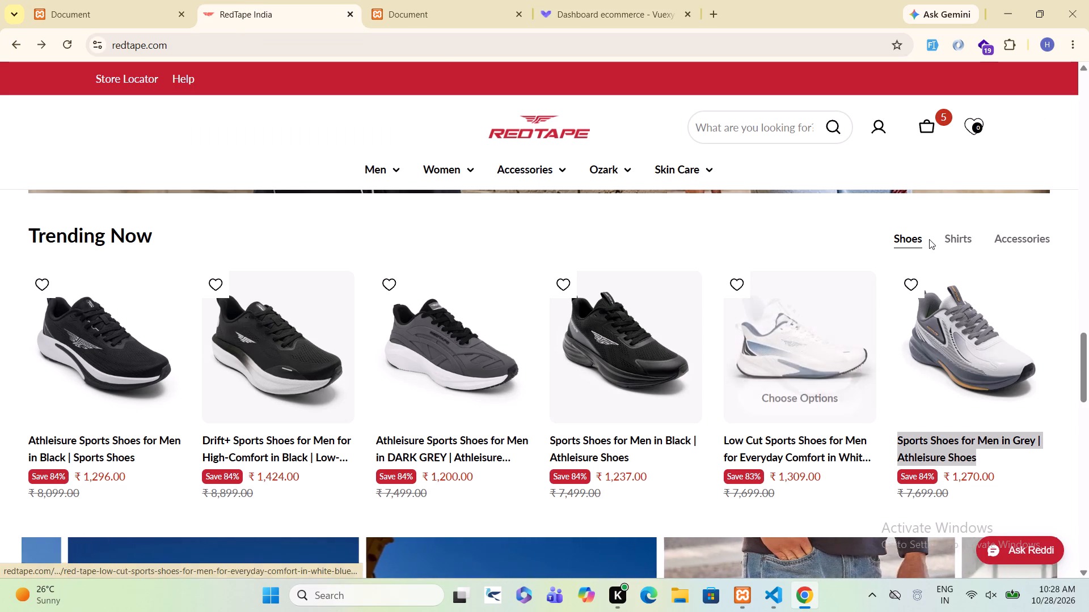
{"action": "key", "text": "ctrl+c"}
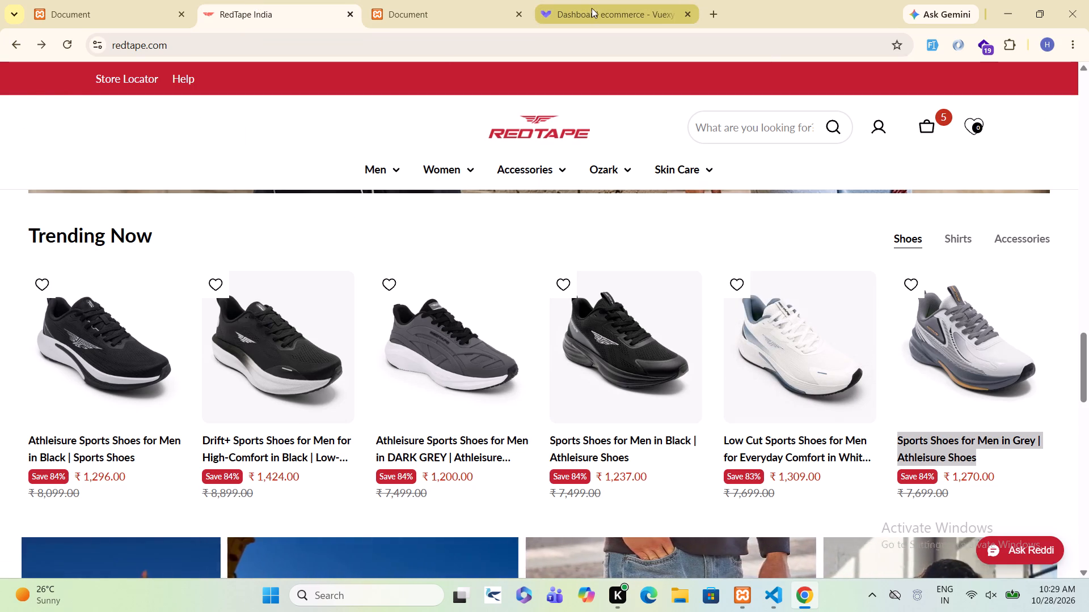
{"action": "left_click", "coordinate": [594, 10]}
{"action": "key", "text": "ctrl+v"}
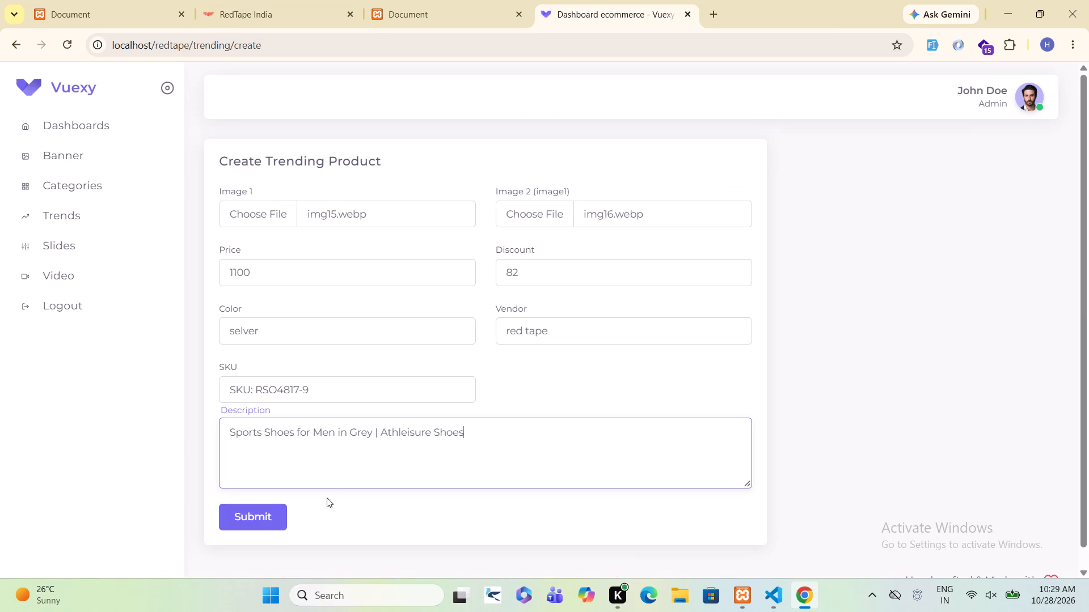
{"action": "double_click", "coordinate": [364, 431]}
{"action": "key", "text": "BackSpace"}
{"action": "type", "text": "selver"}
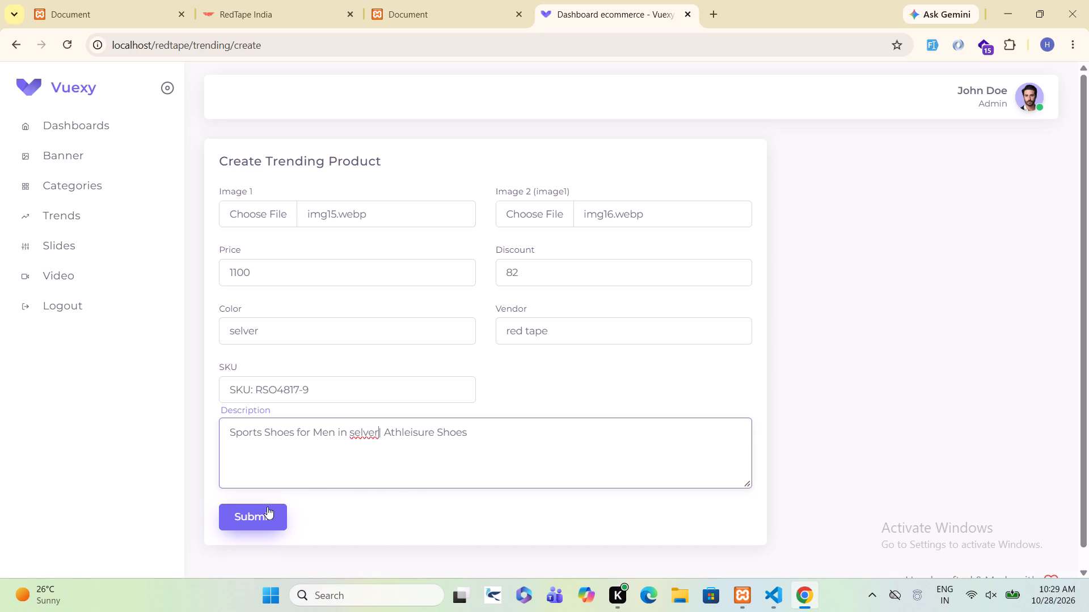
Correct the spelling to "silver" in both the color and the description, and submit the product.
{"action": "double_click", "coordinate": [237, 330]}
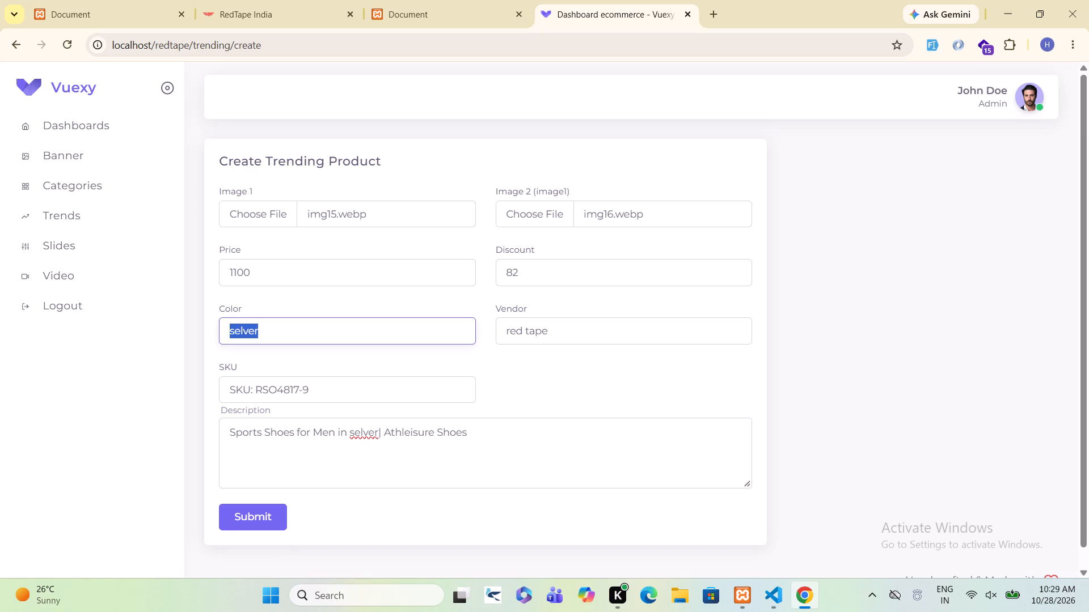
{"action": "double_click", "coordinate": [237, 330]}
{"action": "left_click", "coordinate": [237, 330]}
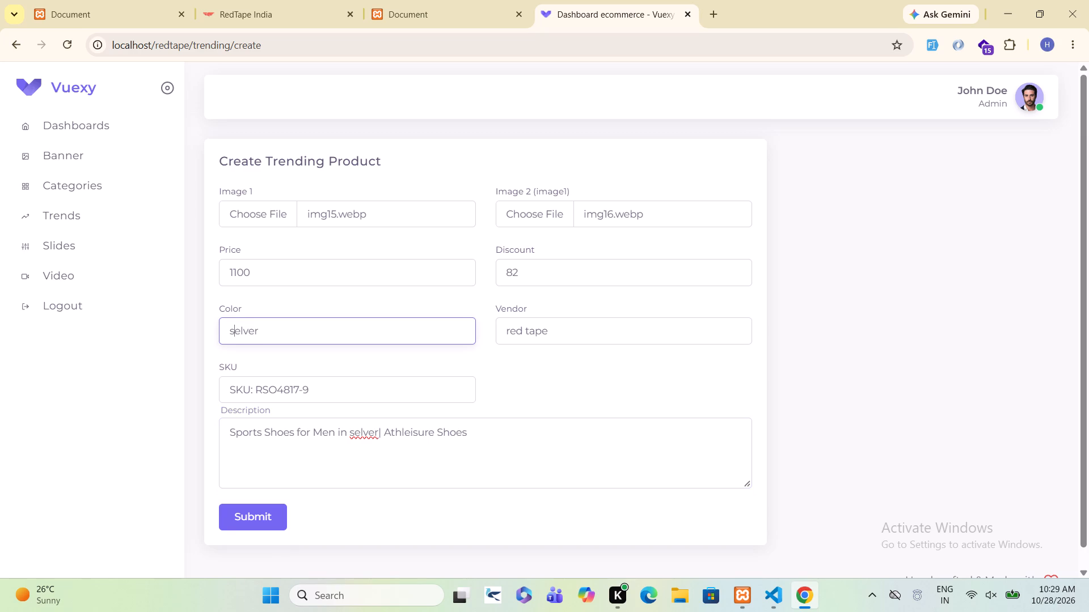
{"action": "left_click", "coordinate": [239, 330]}
{"action": "key", "text": "BackSpace"}
{"action": "key", "text": "i"}
{"action": "left_click", "coordinate": [356, 433]}
{"action": "left_click", "coordinate": [358, 433]}
{"action": "key", "text": "BackSpace"}
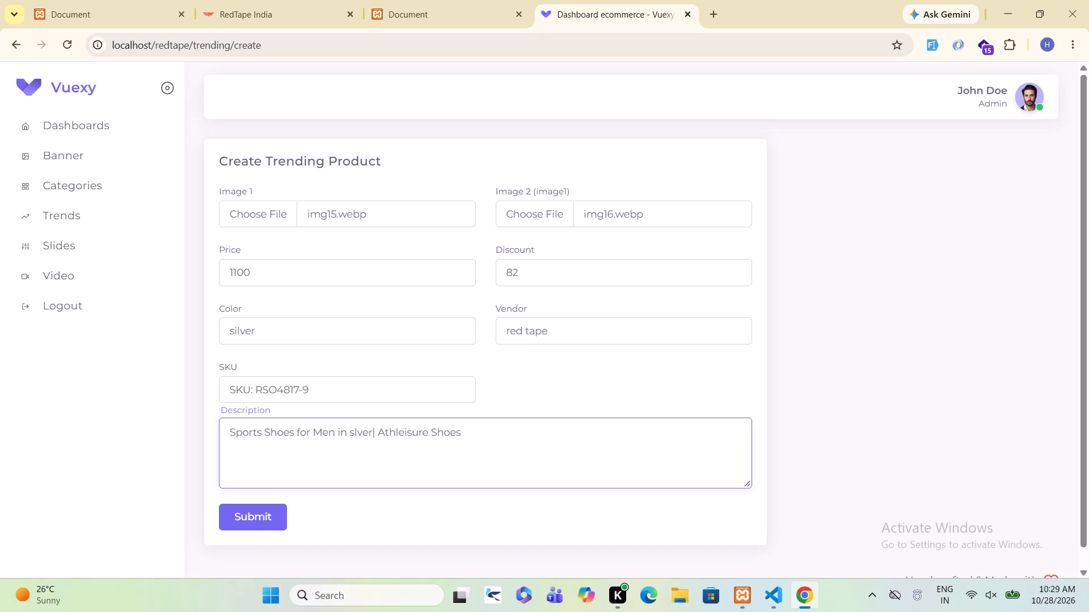
{"action": "key", "text": "i"}
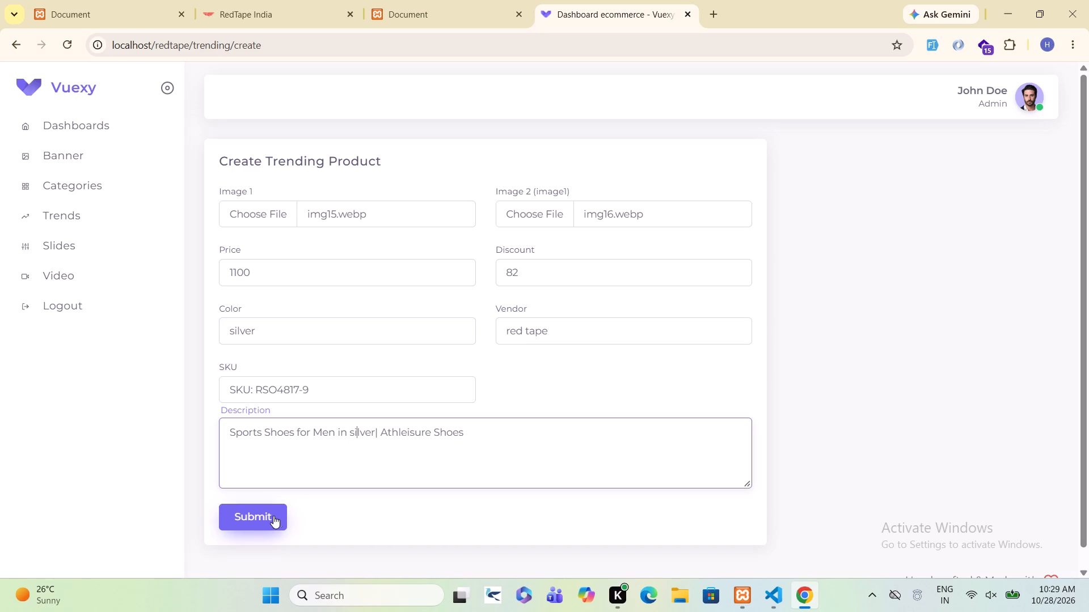
{"action": "left_click", "coordinate": [268, 516]}
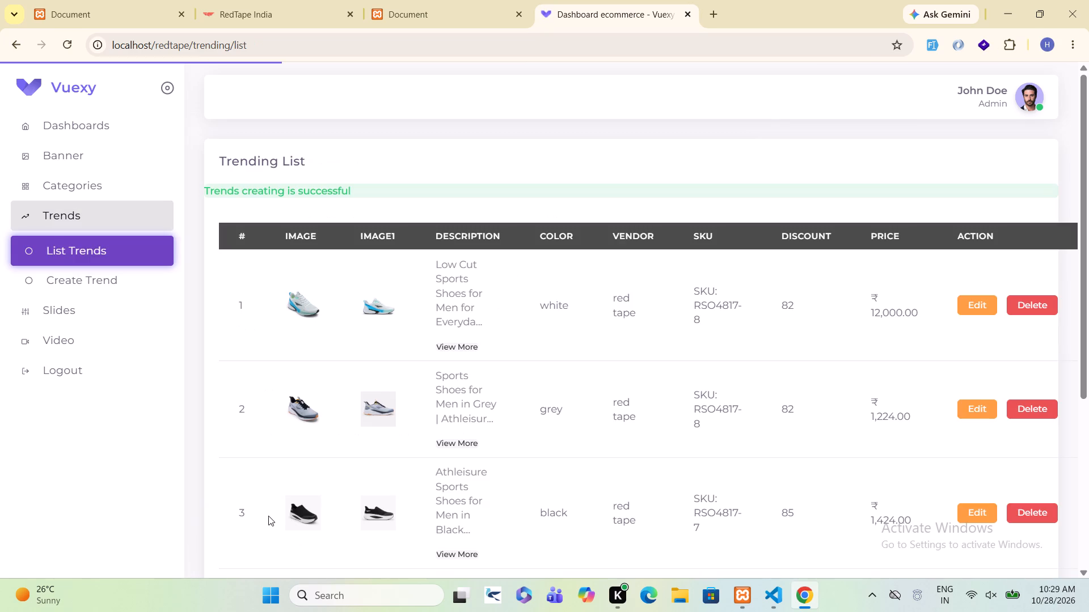
Start another trending product with img11.webp as Image 1 and img12.webp as Image 2.
{"action": "scroll", "coordinate": [467, 511], "scroll_direction": "down", "scroll_amount": 2}
{"action": "scroll", "coordinate": [467, 511], "scroll_direction": "up", "scroll_amount": 1}
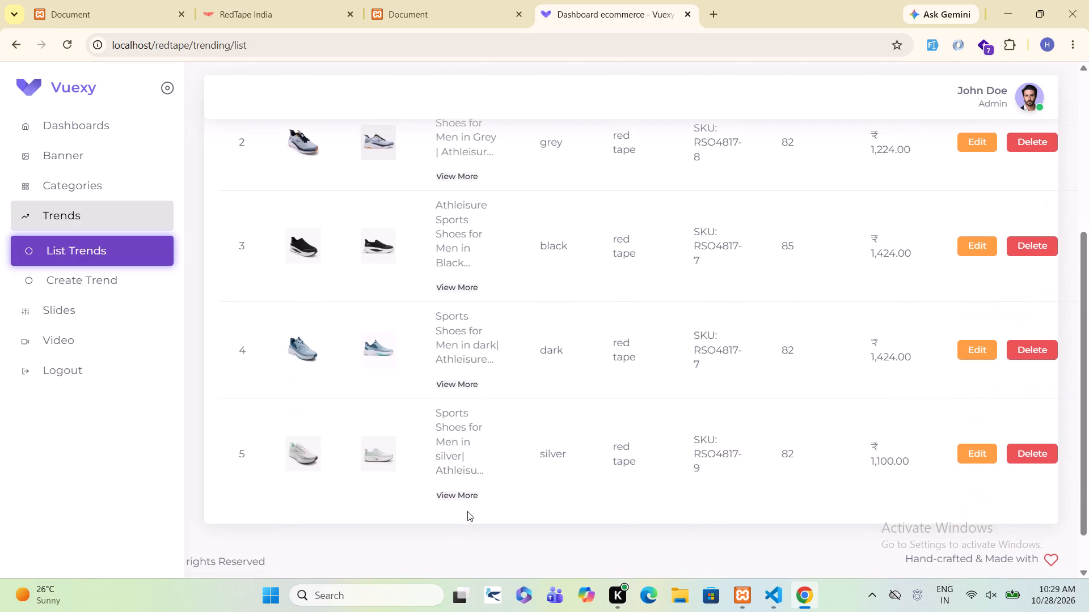
{"action": "scroll", "coordinate": [467, 511], "scroll_direction": "up", "scroll_amount": 1}
{"action": "left_click", "coordinate": [106, 280]}
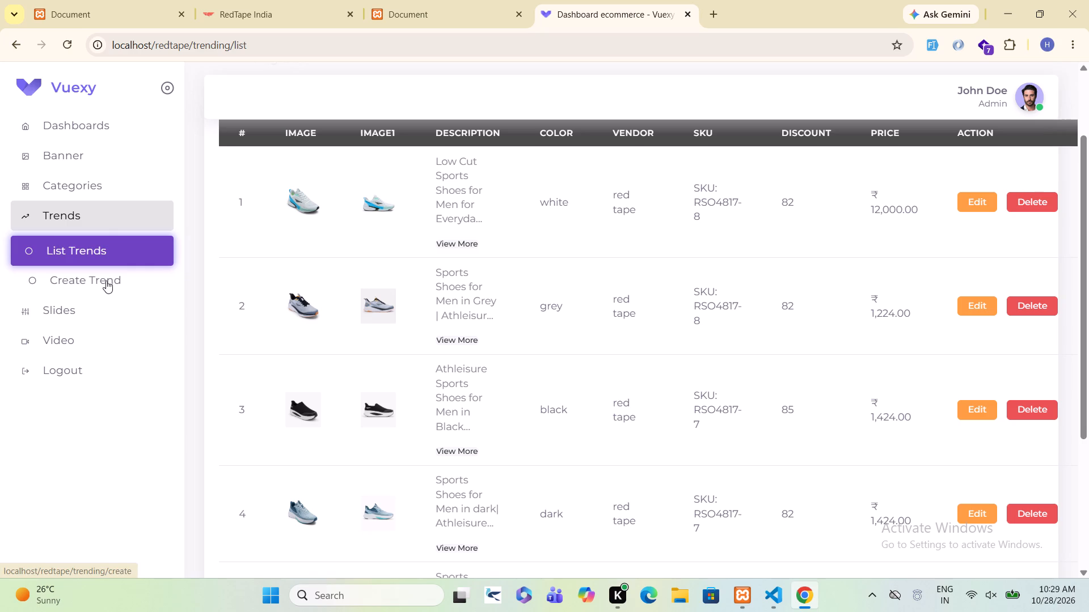
{"action": "left_click", "coordinate": [249, 201]}
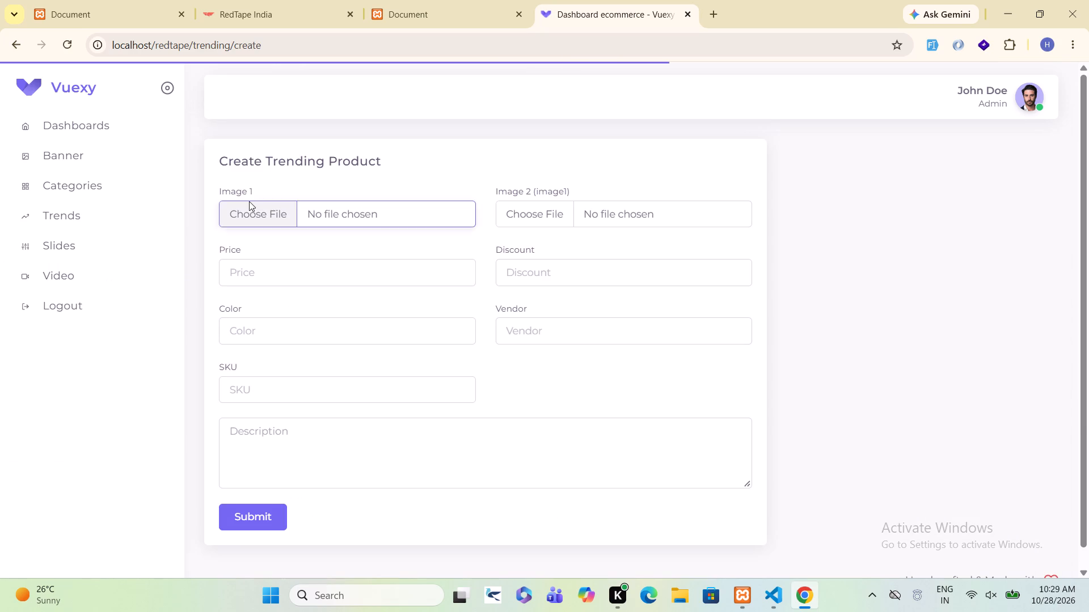
{"action": "scroll", "coordinate": [277, 219], "scroll_direction": "down", "scroll_amount": 4}
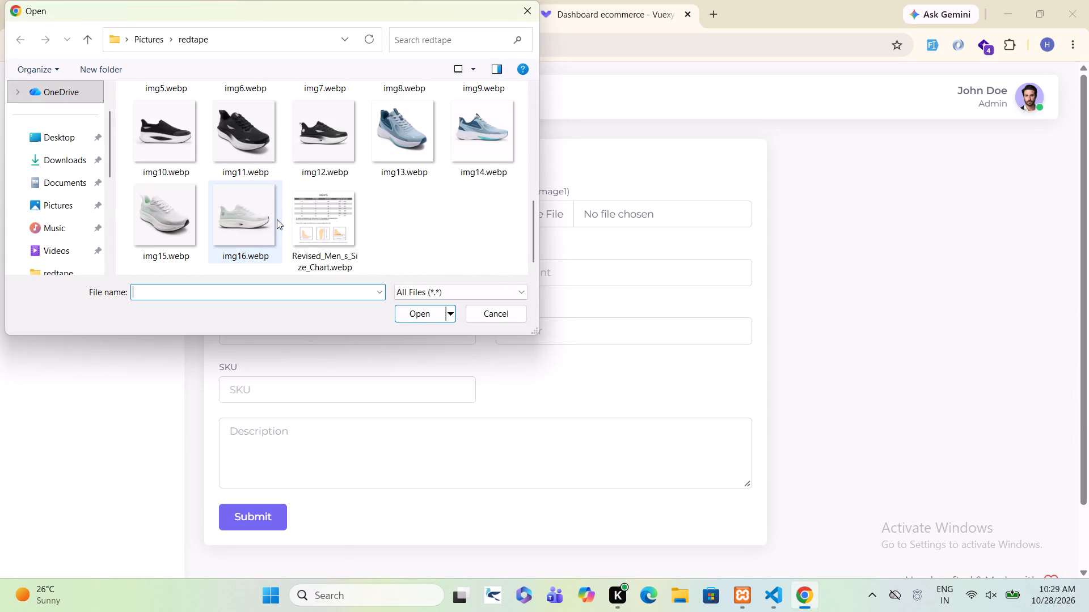
{"action": "left_click", "coordinate": [250, 122]}
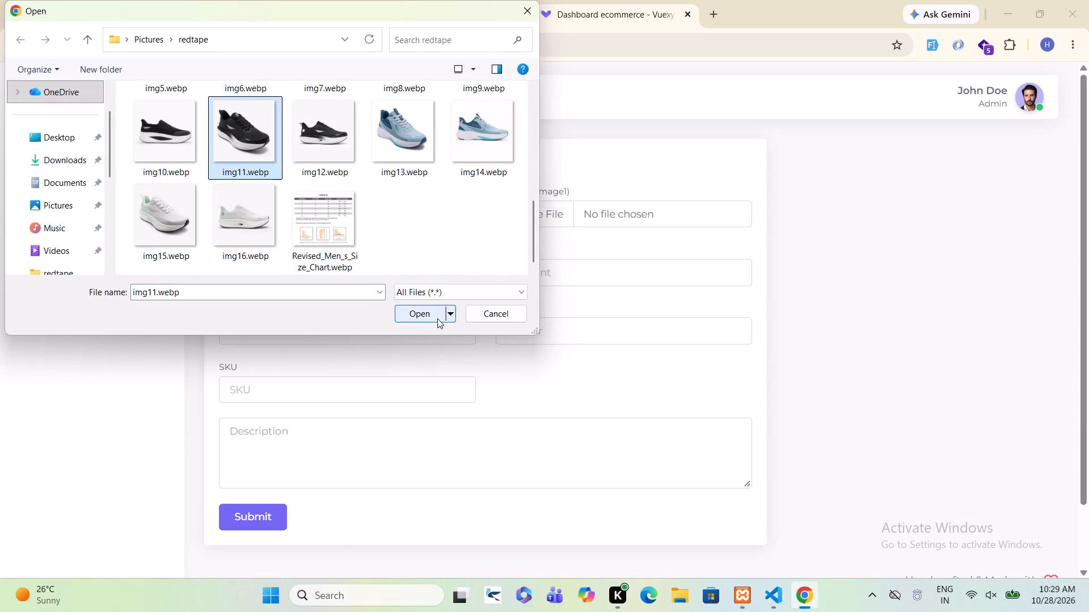
{"action": "left_click", "coordinate": [428, 315]}
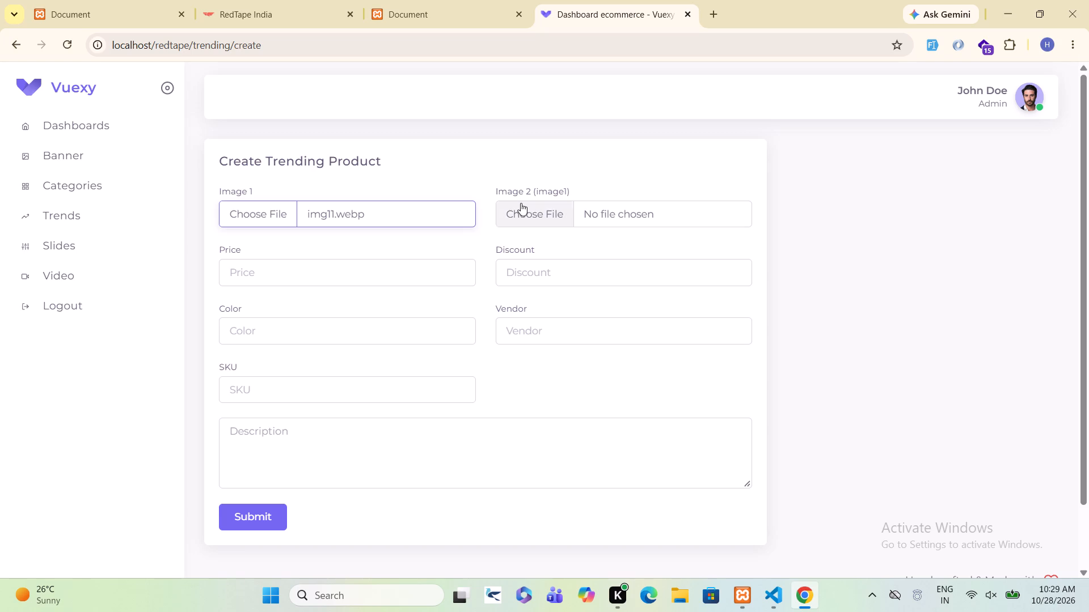
{"action": "left_click", "coordinate": [521, 203]}
{"action": "scroll", "coordinate": [346, 205], "scroll_direction": "down", "scroll_amount": 2}
{"action": "scroll", "coordinate": [346, 205], "scroll_direction": "up", "scroll_amount": 1}
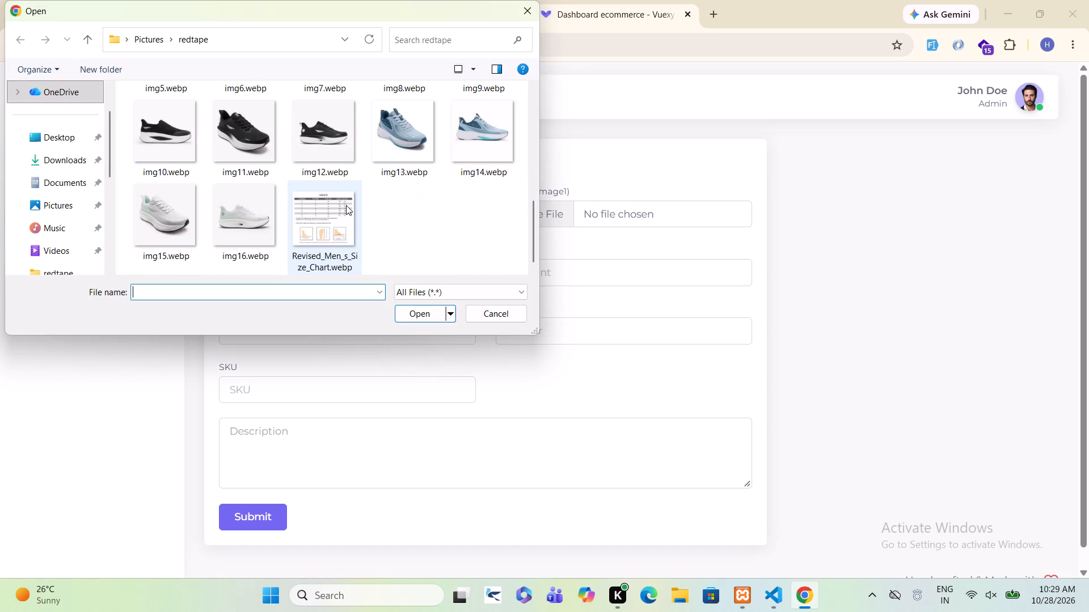
{"action": "scroll", "coordinate": [346, 205], "scroll_direction": "up", "scroll_amount": 1}
{"action": "left_click", "coordinate": [305, 212]}
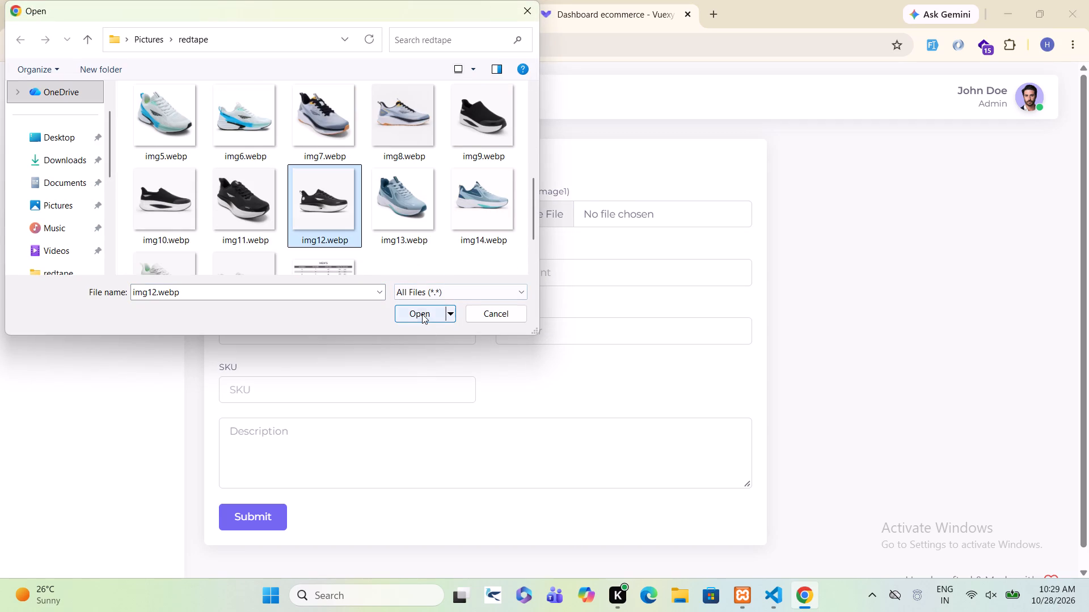
{"action": "left_click", "coordinate": [422, 314]}
Set the new trending product's price to 1237 and its discount to 85.
{"action": "left_click", "coordinate": [288, 277]}
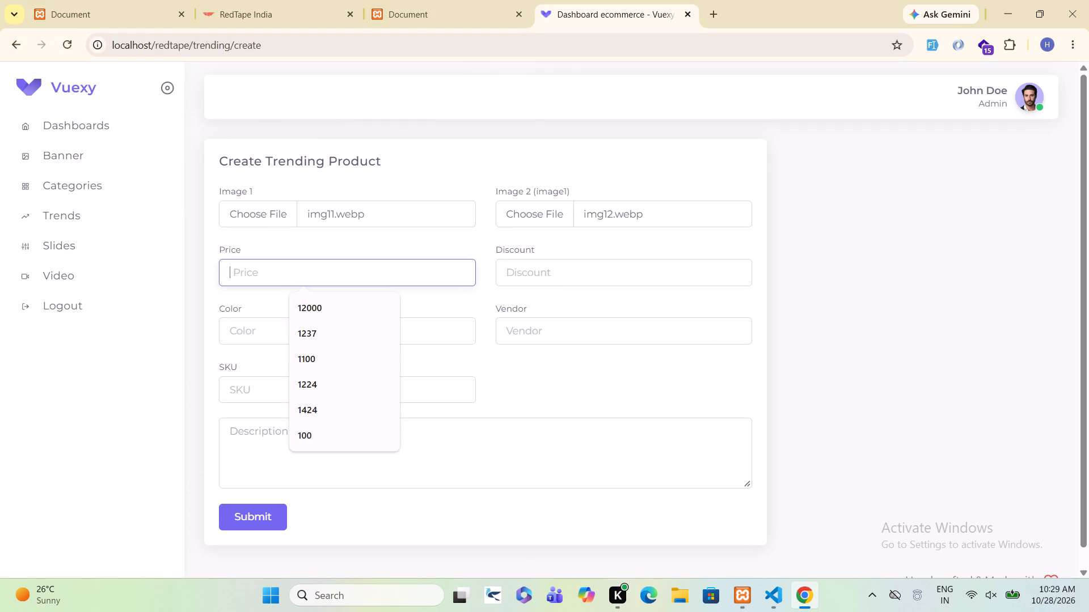
{"action": "left_click", "coordinate": [310, 334]}
{"action": "left_click", "coordinate": [542, 273]}
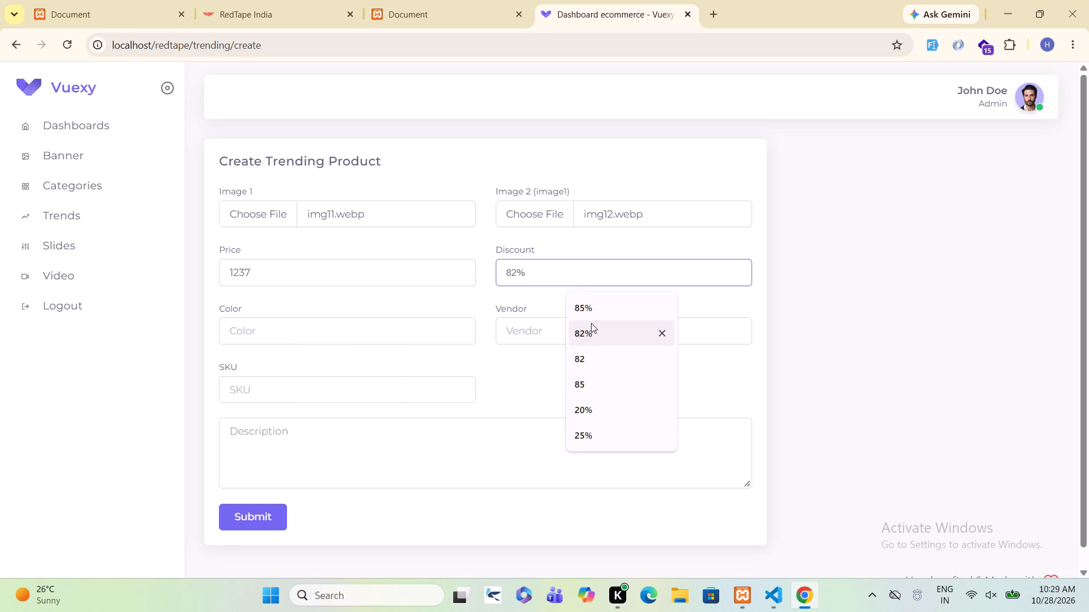
{"action": "left_click", "coordinate": [585, 390]}
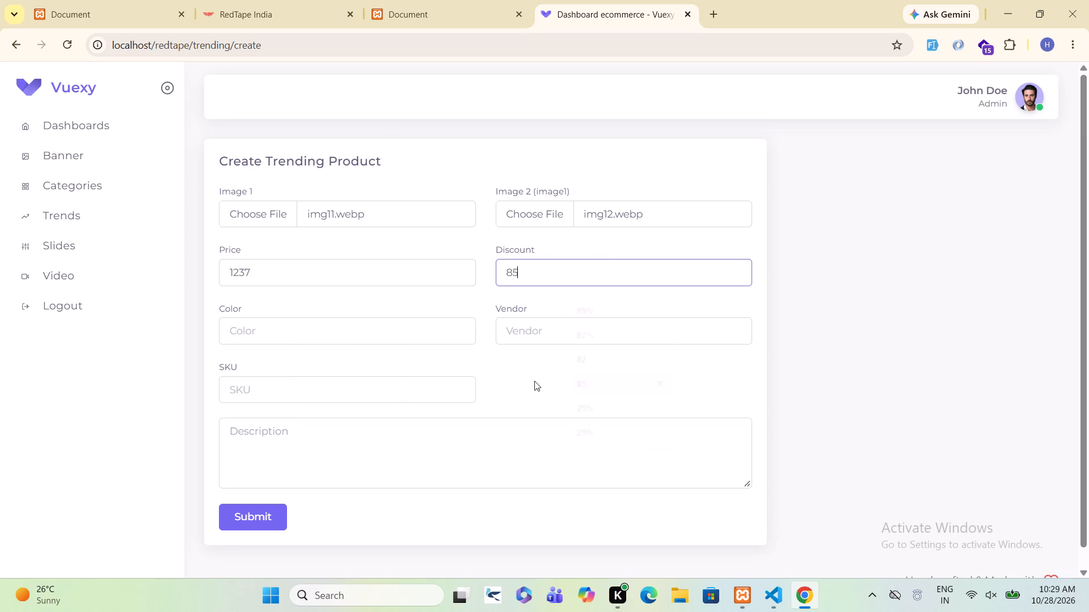
Set the product's color to black, its vendor to red tape and its SKU to "SKU: RSO4817-9".
{"action": "left_click", "coordinate": [368, 333]}
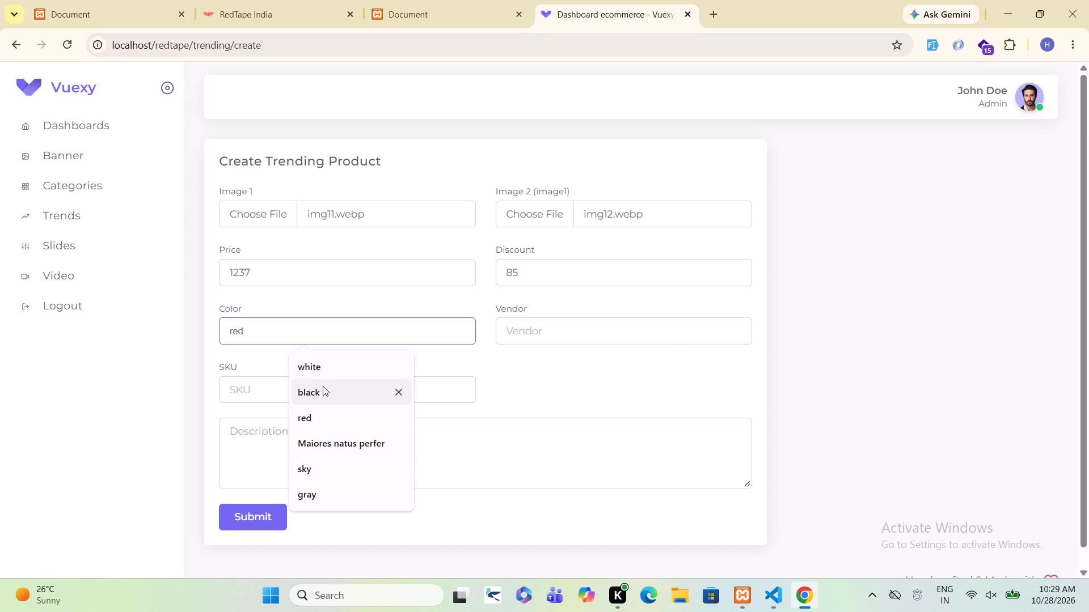
{"action": "left_click", "coordinate": [322, 384]}
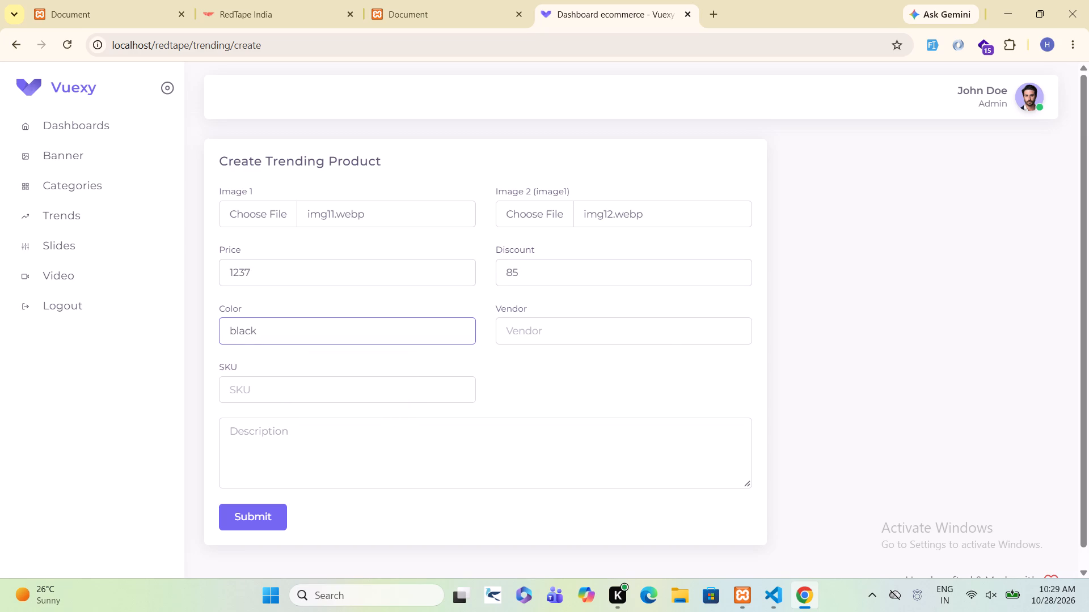
{"action": "left_click", "coordinate": [527, 337]}
{"action": "double_click", "coordinate": [617, 373]}
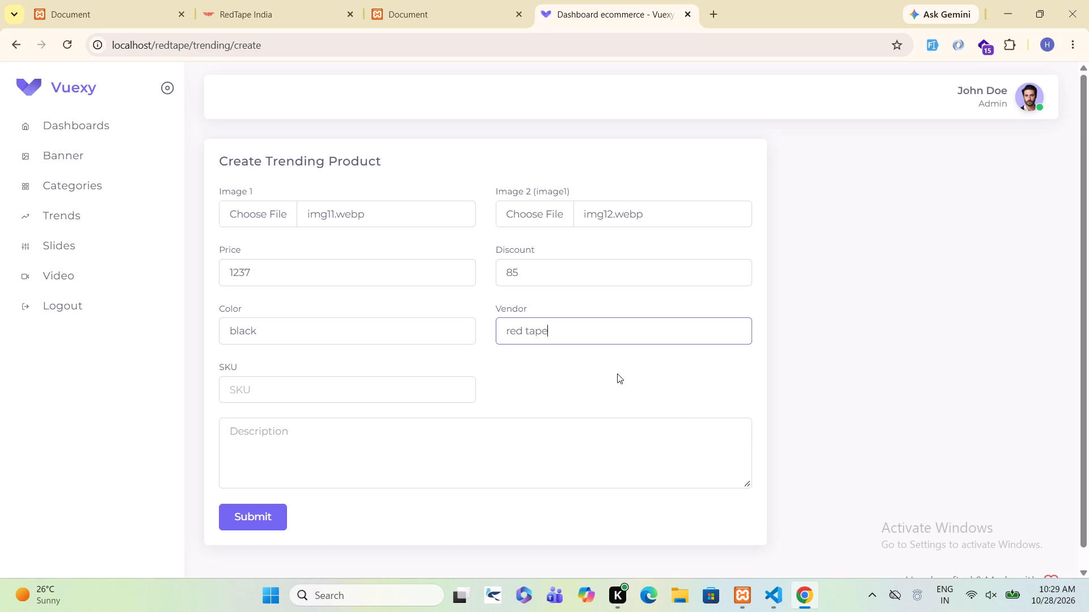
{"action": "left_click", "coordinate": [272, 390]}
{"action": "left_click", "coordinate": [348, 421]}
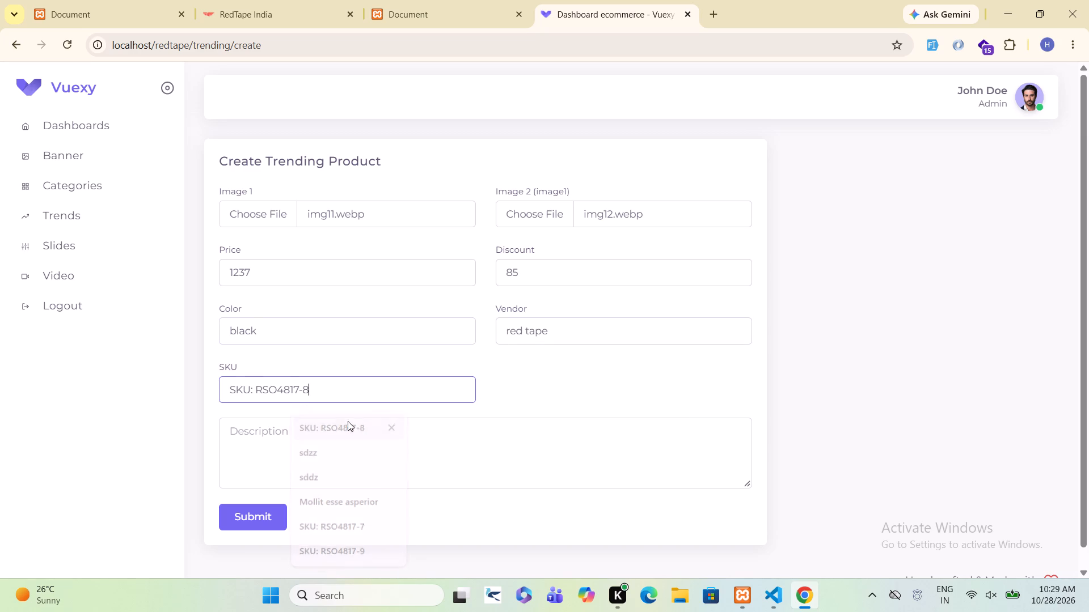
{"action": "key", "text": "BackSpace"}
{"action": "key", "text": "9"}
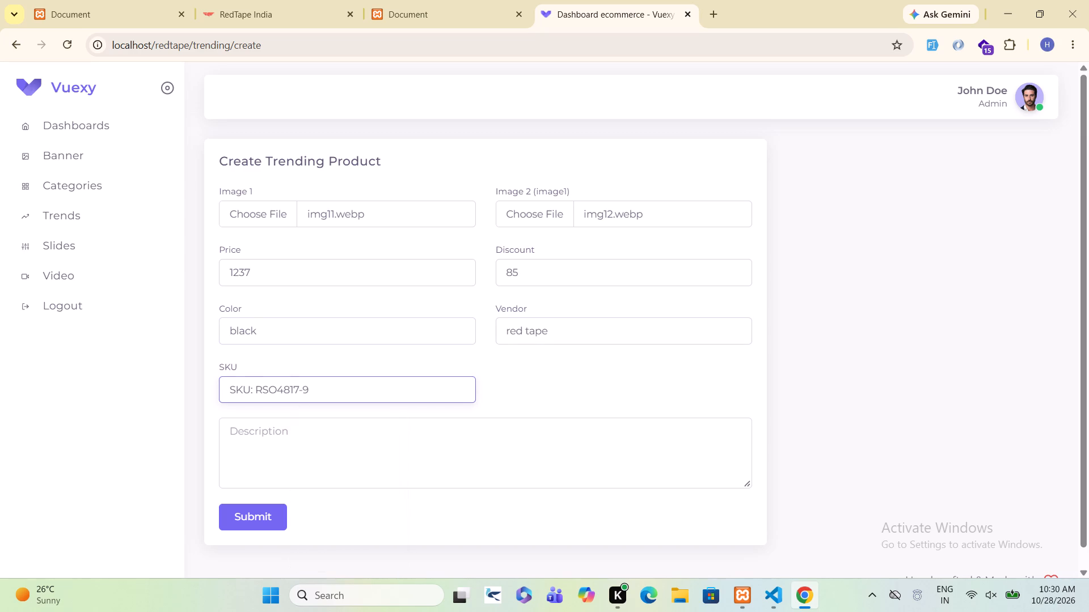
Paste the copied sports shoe title into the description, replace "Grey" with "black", and submit the product.
{"action": "left_click", "coordinate": [324, 432]}
{"action": "key", "text": "ctrl+v"}
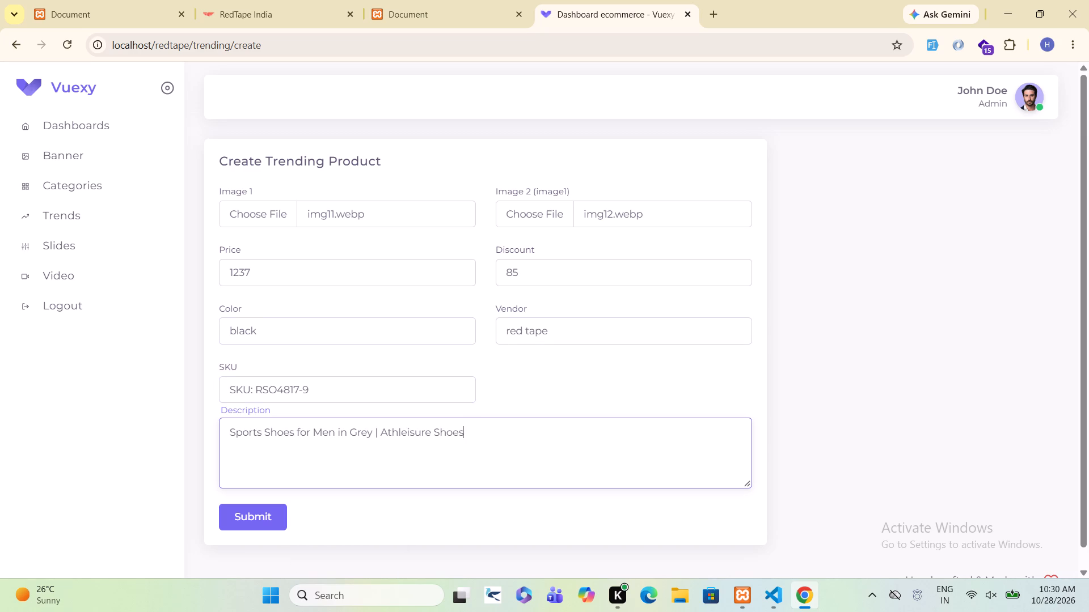
{"action": "double_click", "coordinate": [354, 438]}
{"action": "key", "text": "BackSpace"}
{"action": "type", "text": "bla"}
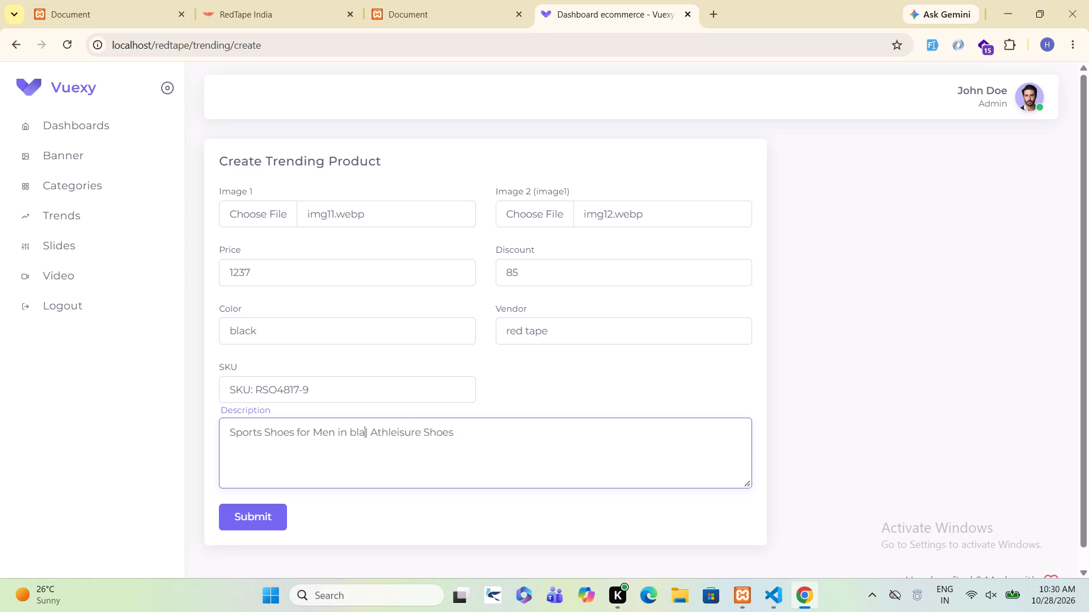
{"action": "type", "text": "ck"}
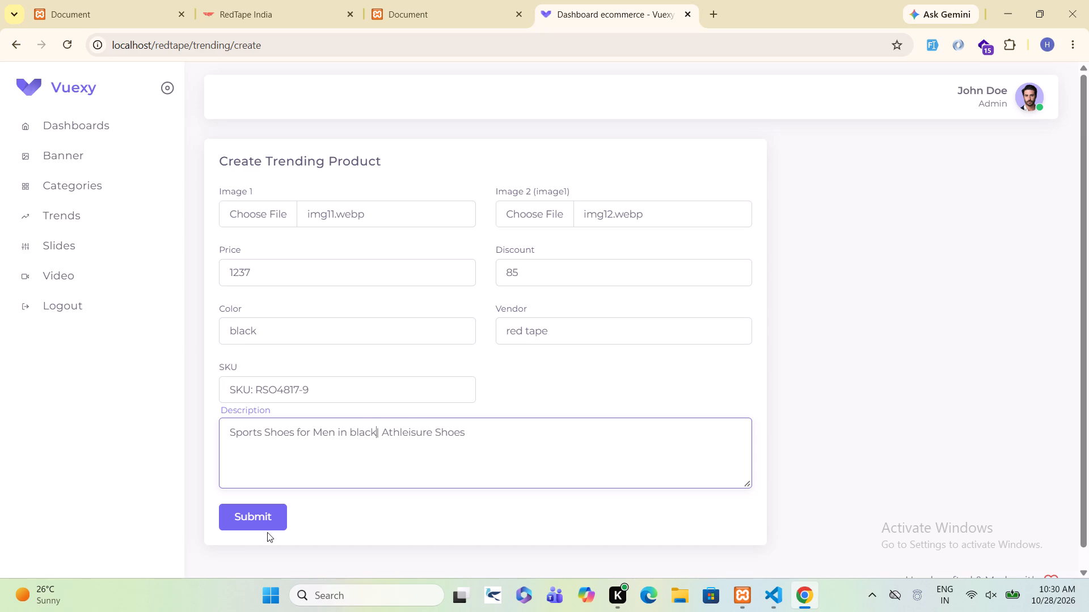
{"action": "left_click", "coordinate": [255, 528]}
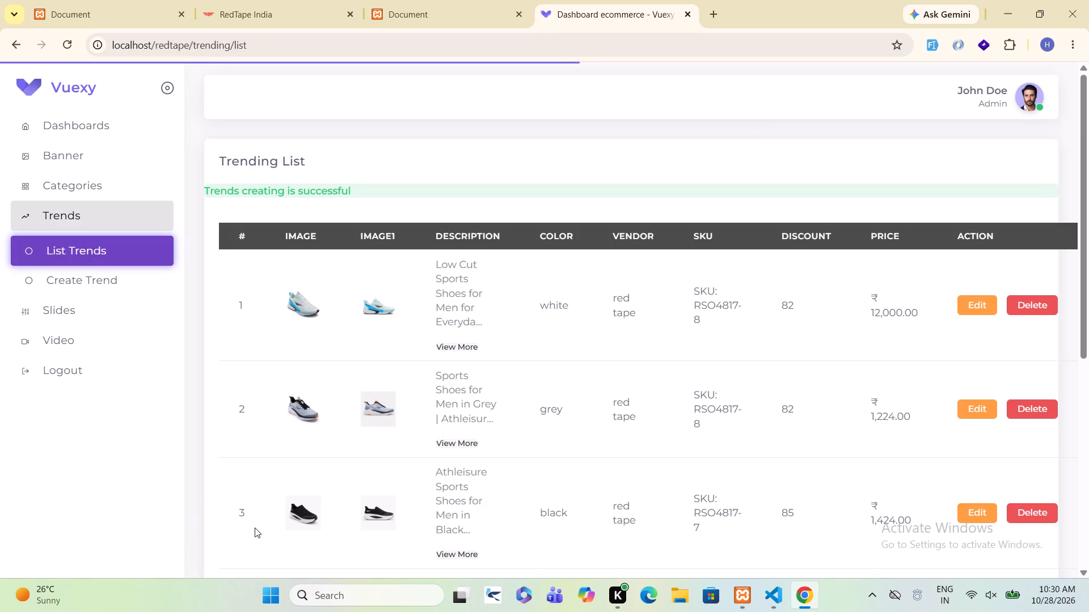
Go back to the RedTape clone's home page and reload it to check its trending products.
{"action": "left_click", "coordinate": [233, 0]}
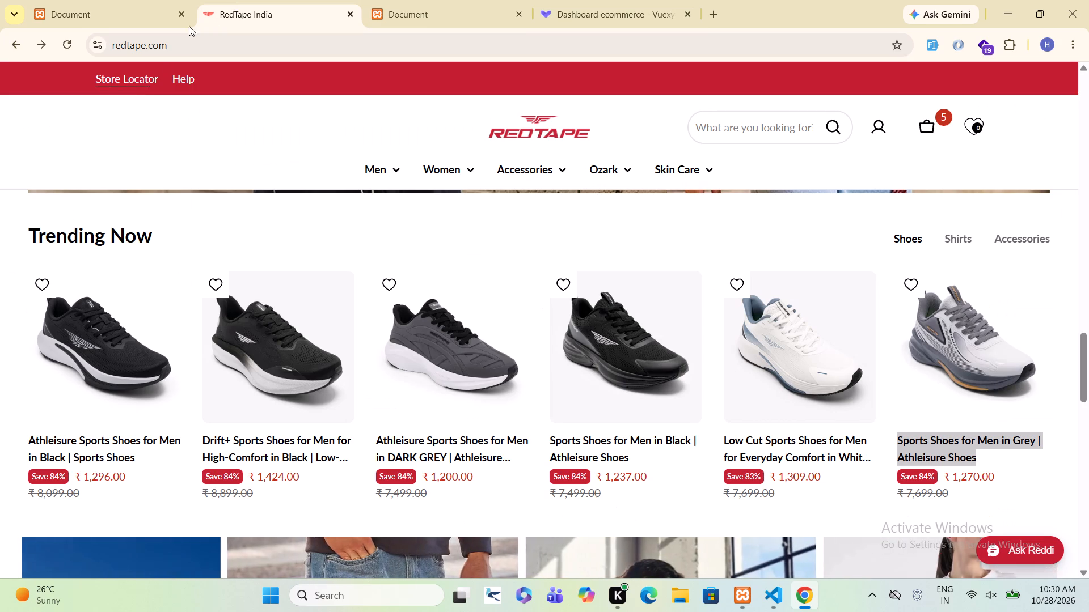
{"action": "left_click_drag", "start_coordinate": [416, 39], "coordinate": [416, 21]}
{"action": "left_click", "coordinate": [416, 21]}
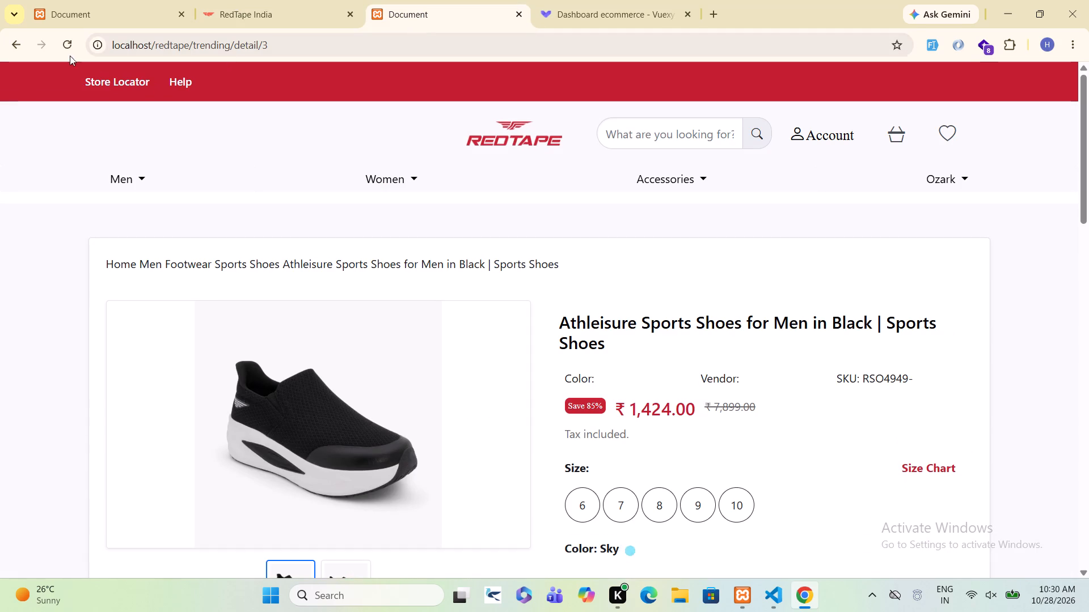
{"action": "left_click", "coordinate": [14, 46]}
{"action": "left_click", "coordinate": [90, 39]}
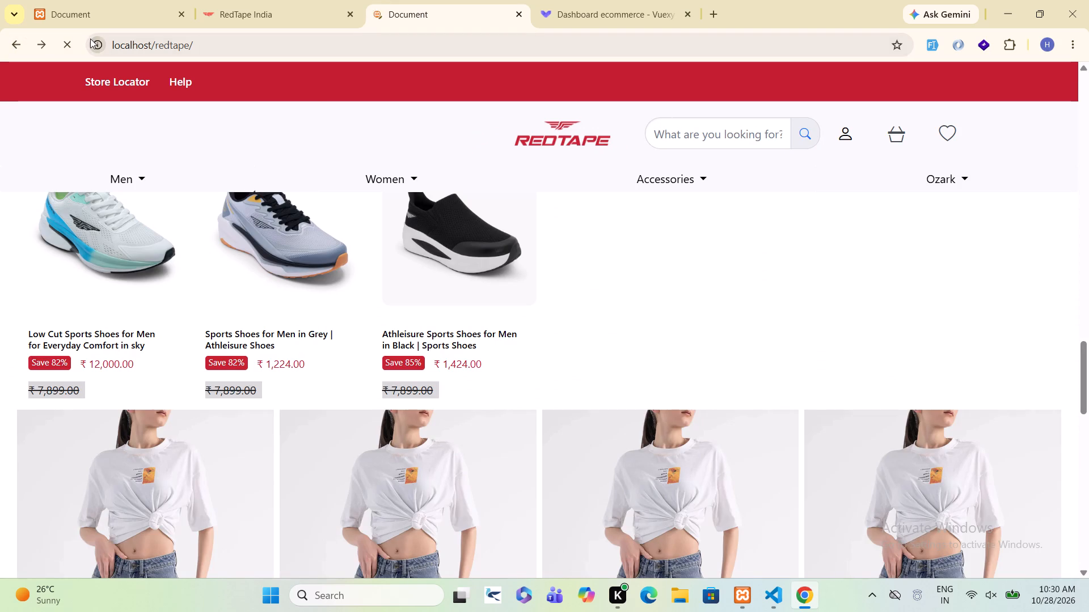
{"action": "left_click", "coordinate": [296, 79]}
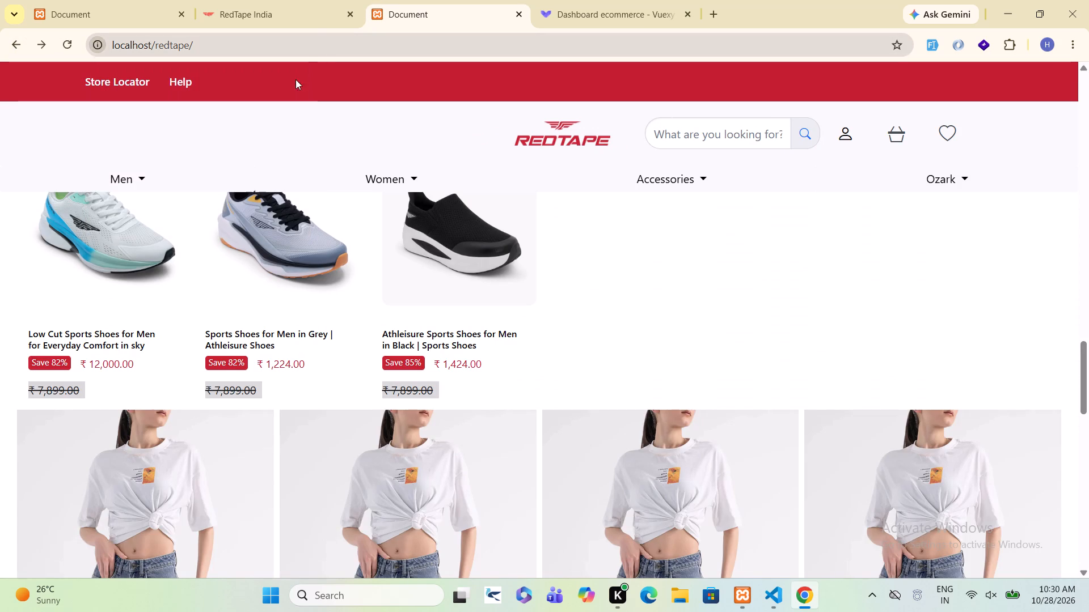
{"action": "left_click", "coordinate": [61, 42]}
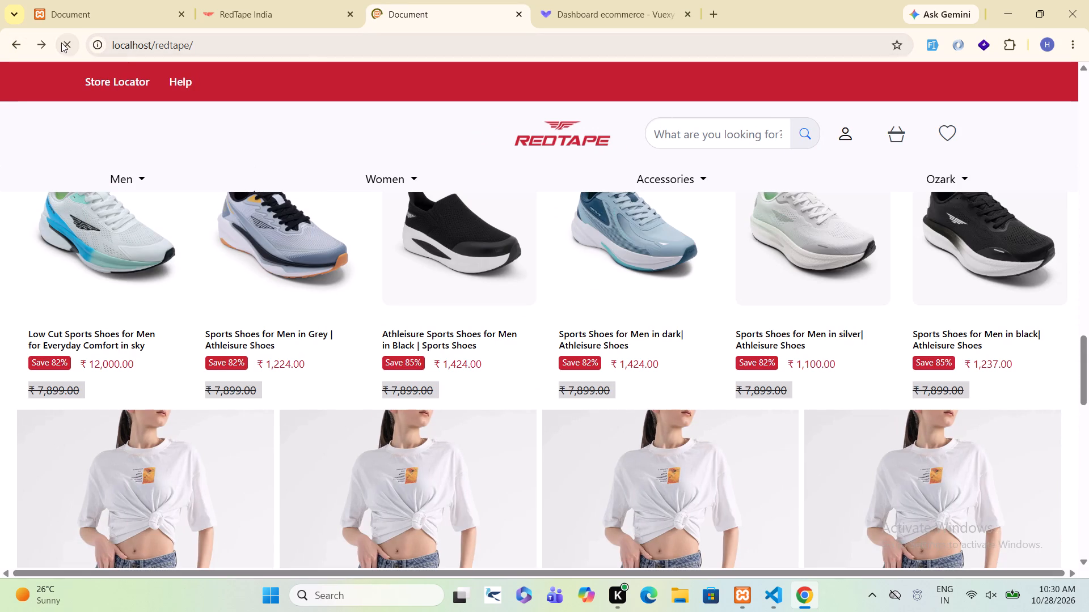
Review the silver sports shoe's detail page from the trending section and return to the home page.
{"action": "scroll", "coordinate": [540, 311], "scroll_direction": "up", "scroll_amount": 1}
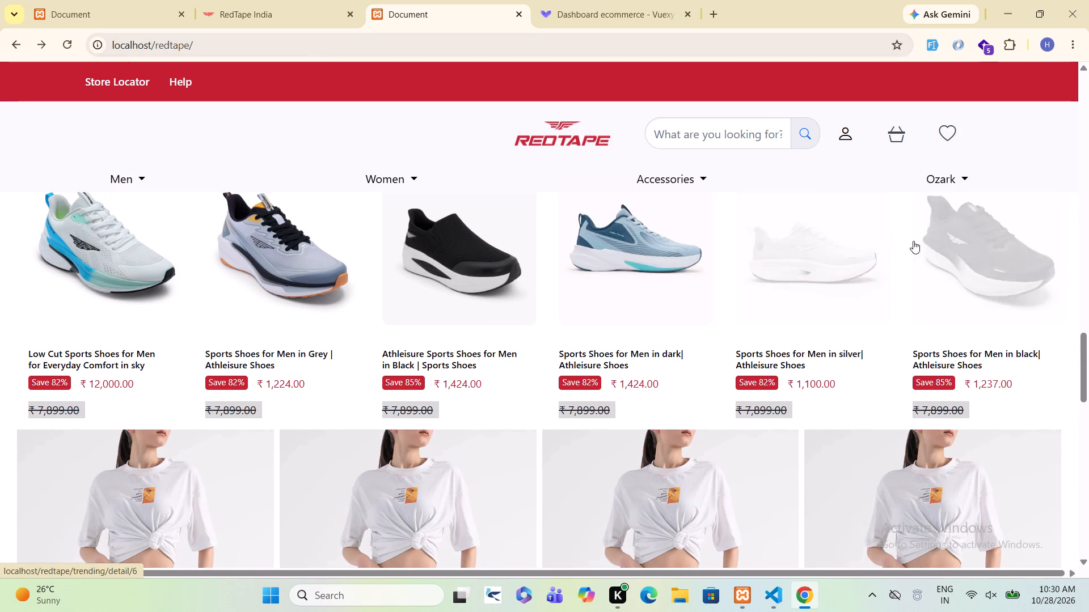
{"action": "left_click", "coordinate": [819, 246]}
{"action": "scroll", "coordinate": [649, 363], "scroll_direction": "down", "scroll_amount": 2}
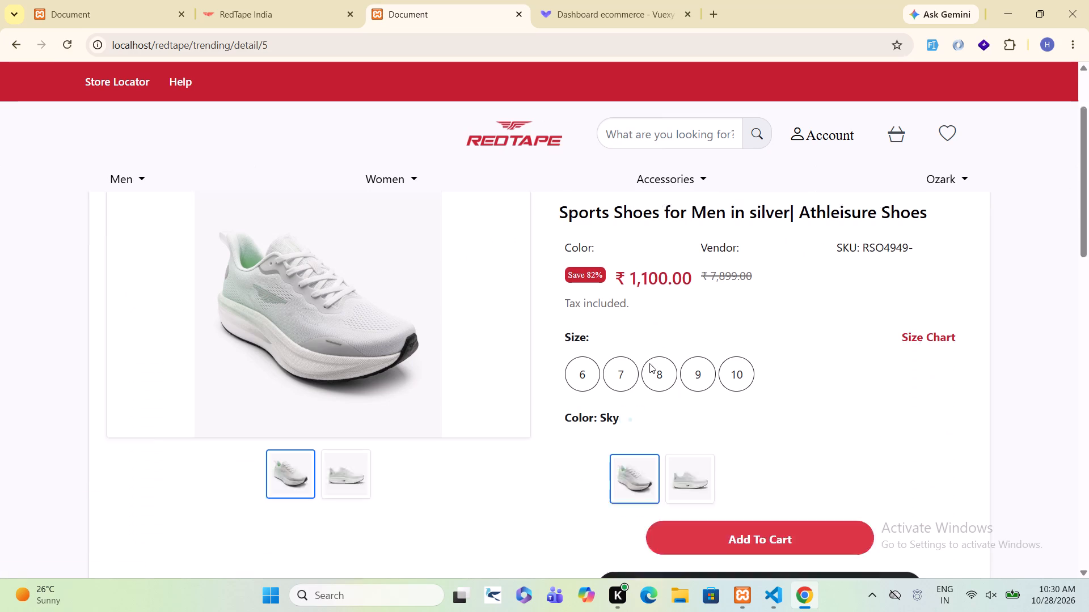
{"action": "scroll", "coordinate": [649, 363], "scroll_direction": "down", "scroll_amount": 3}
{"action": "scroll", "coordinate": [649, 363], "scroll_direction": "up", "scroll_amount": 6}
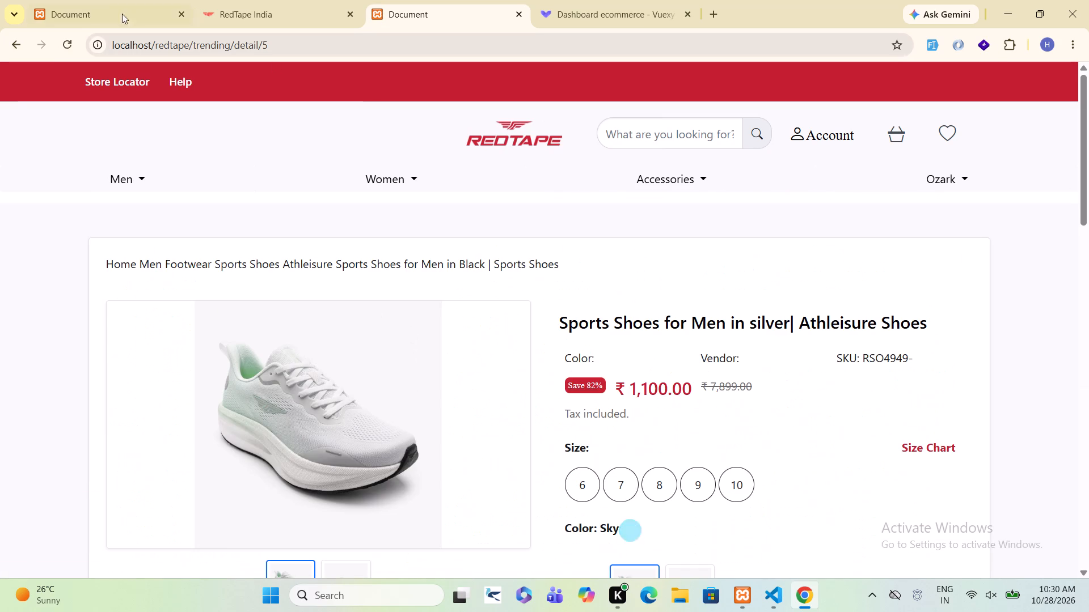
{"action": "left_click", "coordinate": [18, 45]}
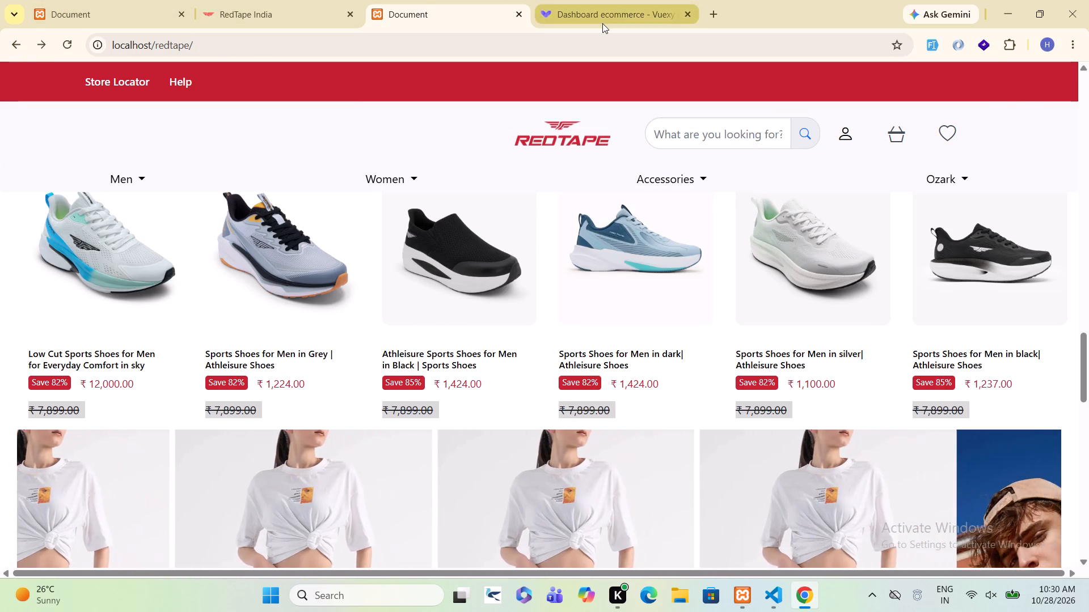
Reload the dashboard's trending list and look through its product entries.
{"action": "left_click", "coordinate": [602, 23]}
{"action": "left_click", "coordinate": [72, 49]}
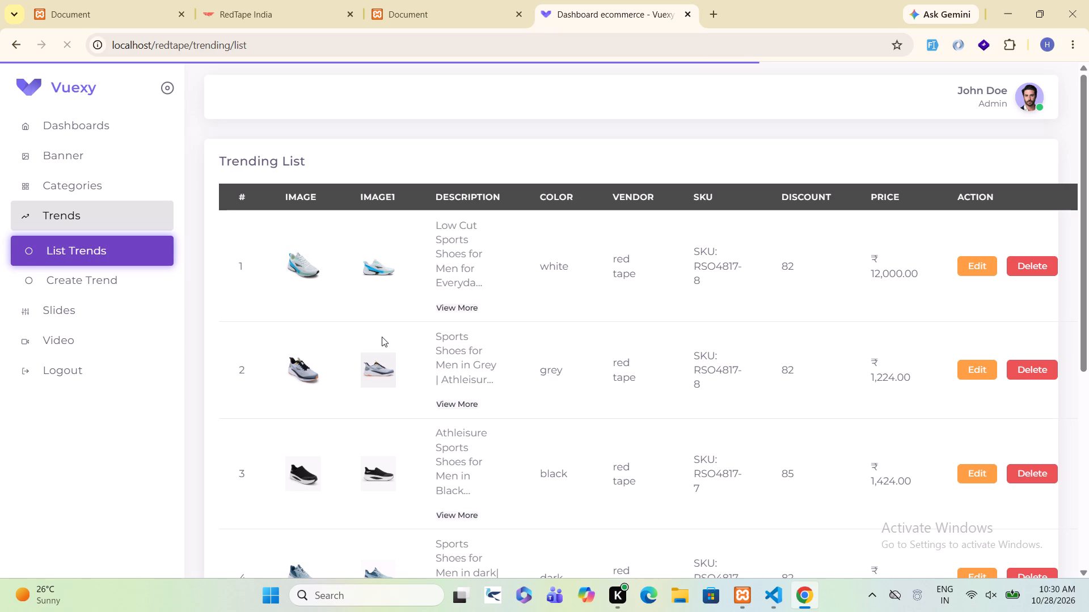
{"action": "scroll", "coordinate": [382, 337], "scroll_direction": "down", "scroll_amount": 7}
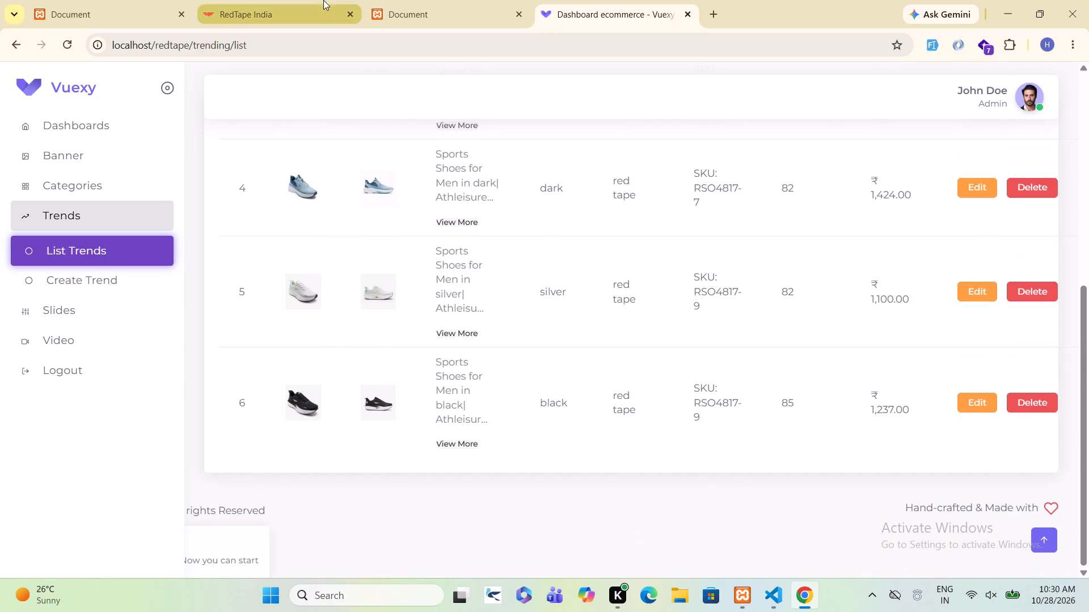
Examine the black Athleisure slip-on's detail page on the clone down to the footer and return to the home page.
{"action": "left_click", "coordinate": [440, 3]}
{"action": "scroll", "coordinate": [349, 403], "scroll_direction": "up", "scroll_amount": 1}
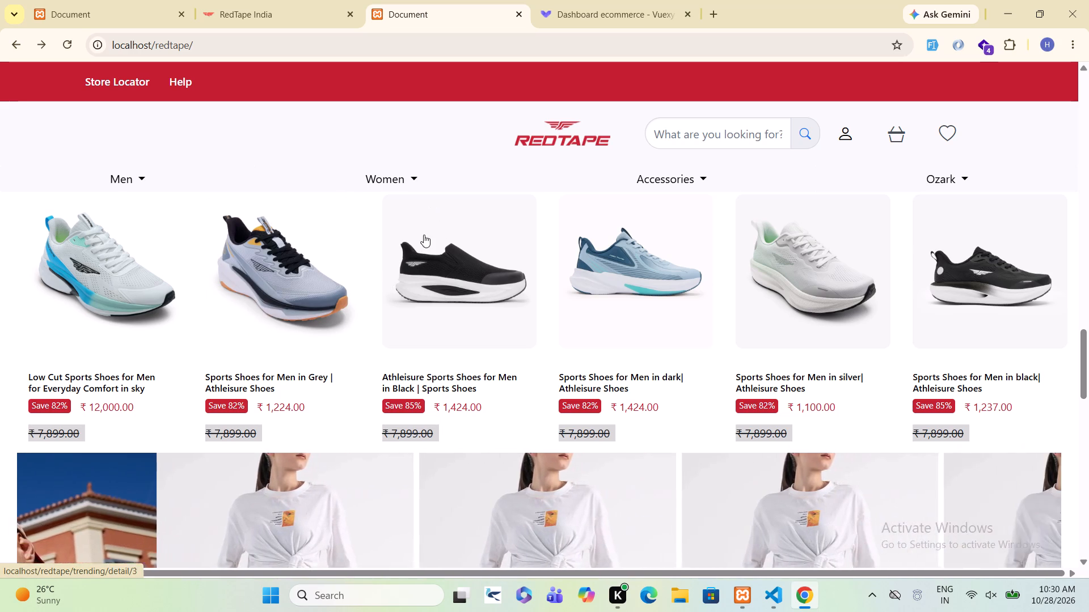
{"action": "left_click", "coordinate": [424, 235]}
{"action": "scroll", "coordinate": [559, 409], "scroll_direction": "down", "scroll_amount": 5}
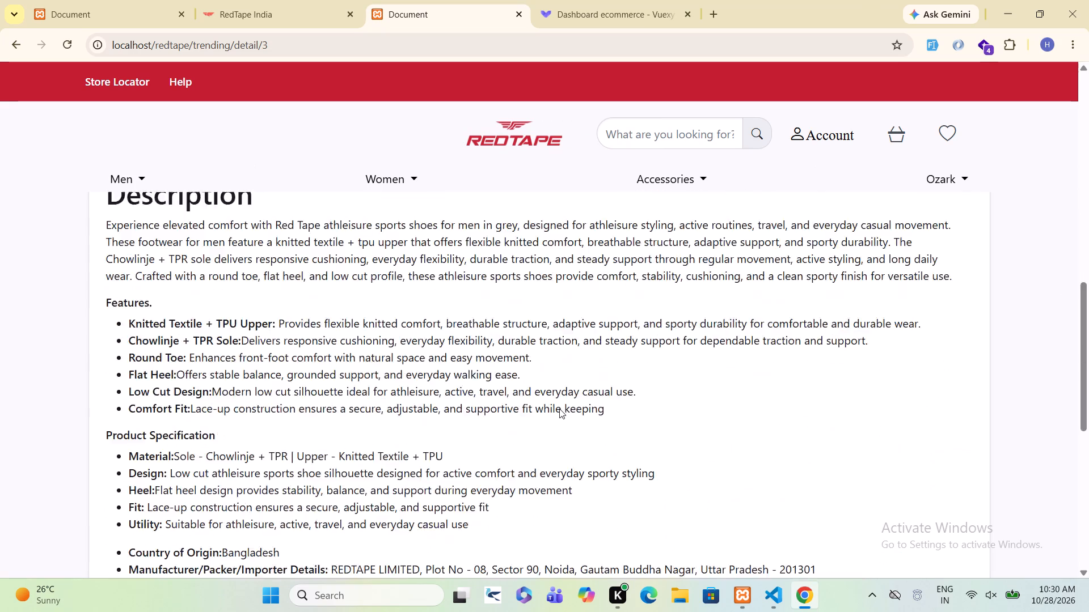
{"action": "scroll", "coordinate": [559, 409], "scroll_direction": "down", "scroll_amount": 5}
{"action": "scroll", "coordinate": [559, 409], "scroll_direction": "up", "scroll_amount": 2}
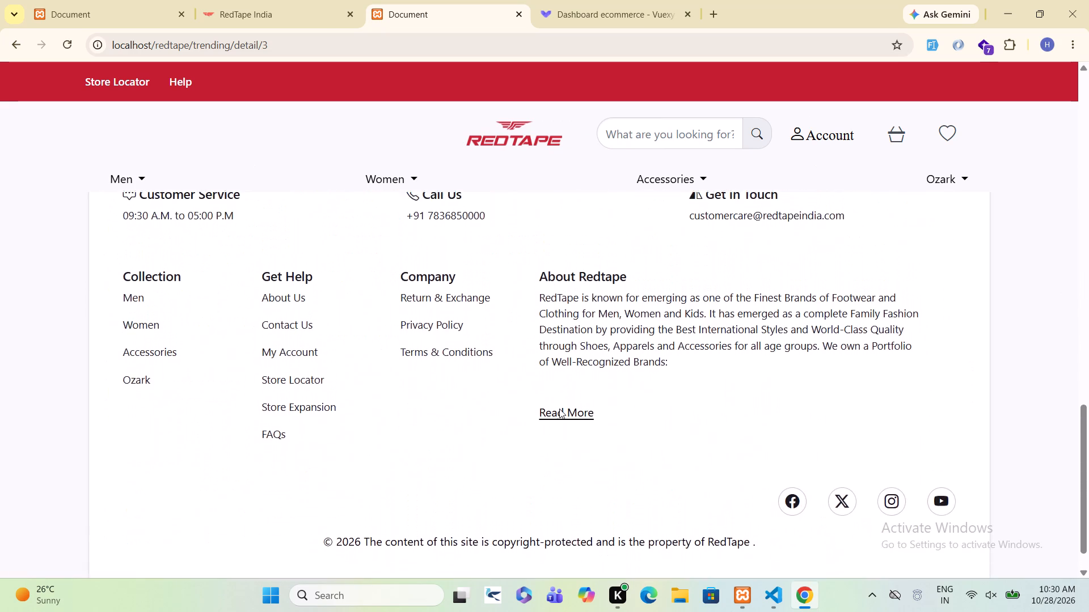
{"action": "scroll", "coordinate": [559, 409], "scroll_direction": "up", "scroll_amount": 11}
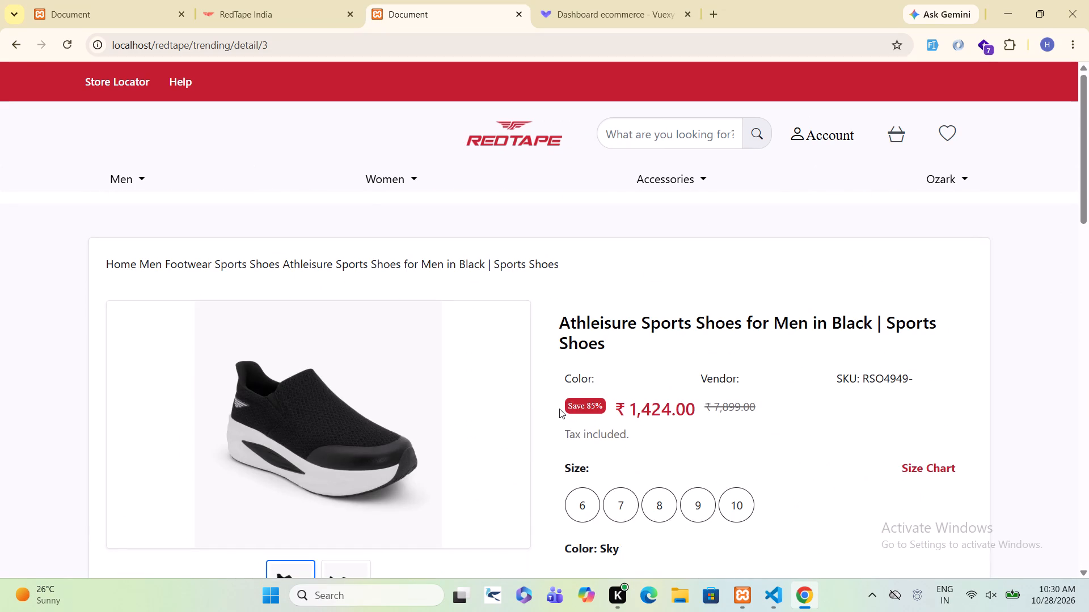
{"action": "scroll", "coordinate": [559, 409], "scroll_direction": "up", "scroll_amount": 5}
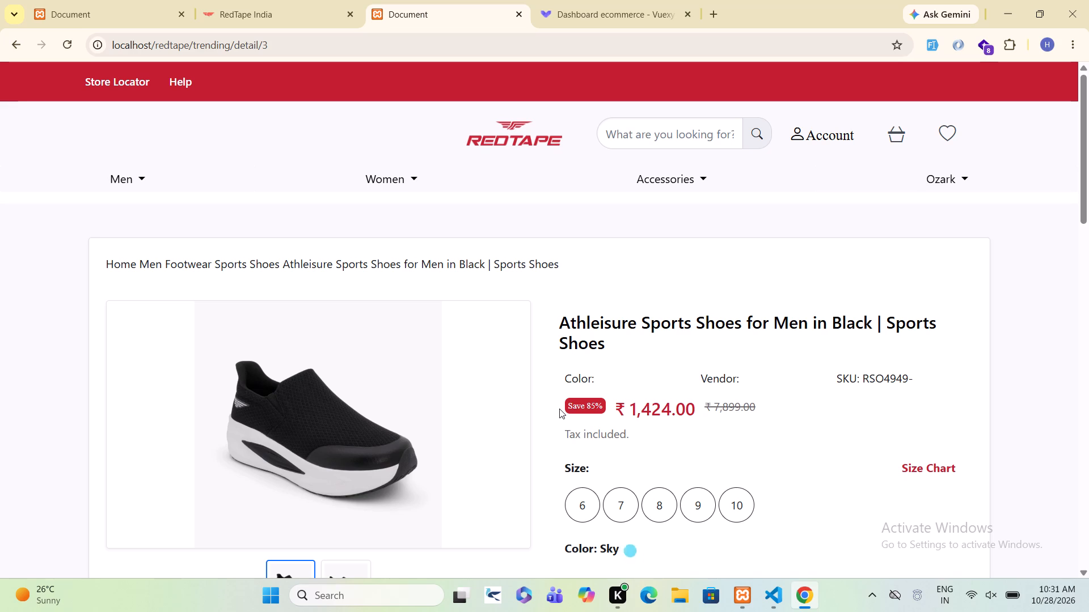
{"action": "scroll", "coordinate": [559, 409], "scroll_direction": "right", "scroll_amount": 11}
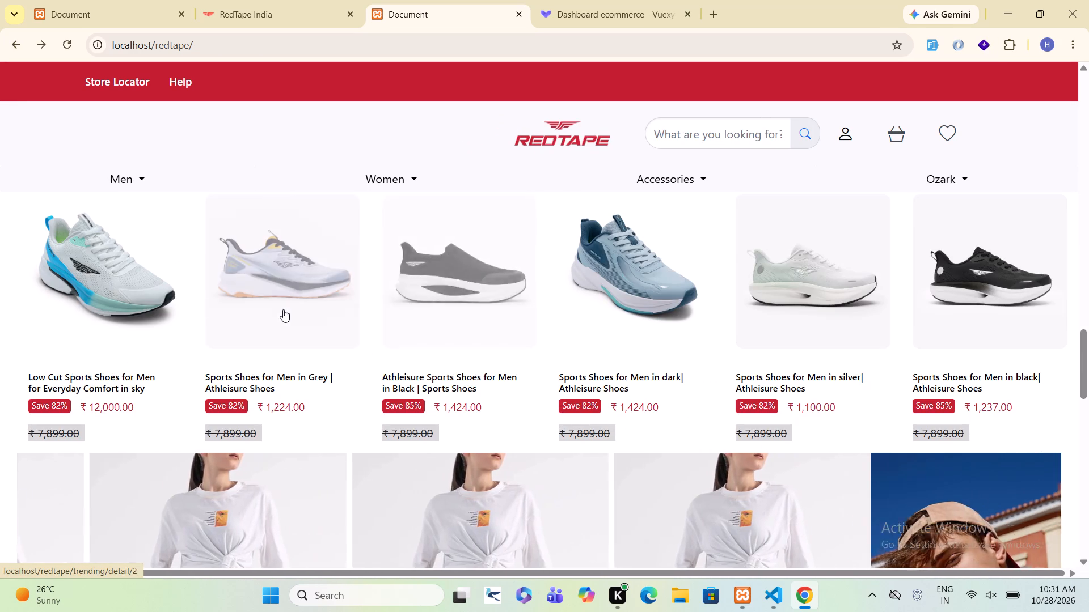
Check the detail pages of the sky, silver and black sports shoes, returning to the home page after each.
{"action": "left_click", "coordinate": [145, 292]}
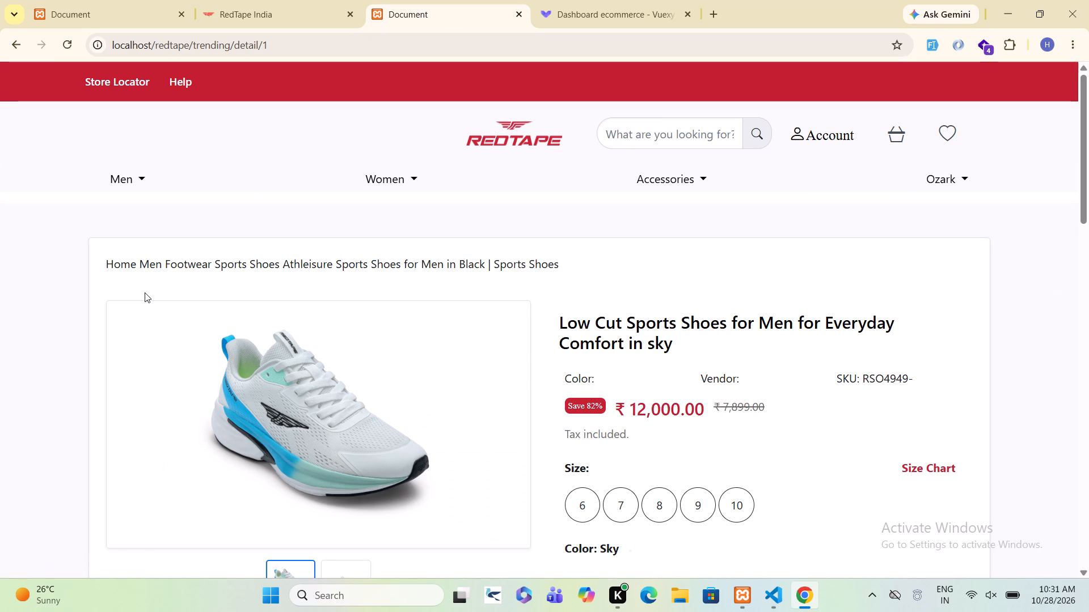
{"action": "scroll", "coordinate": [327, 271], "scroll_direction": "right", "scroll_amount": 10}
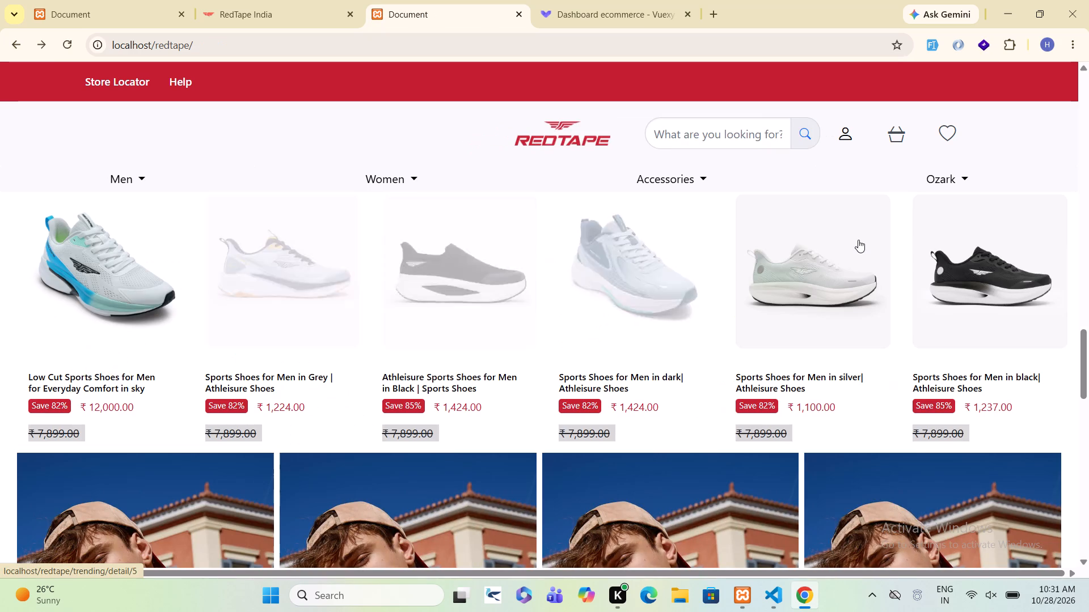
{"action": "left_click", "coordinate": [860, 242]}
{"action": "scroll", "coordinate": [689, 274], "scroll_direction": "down", "scroll_amount": 1}
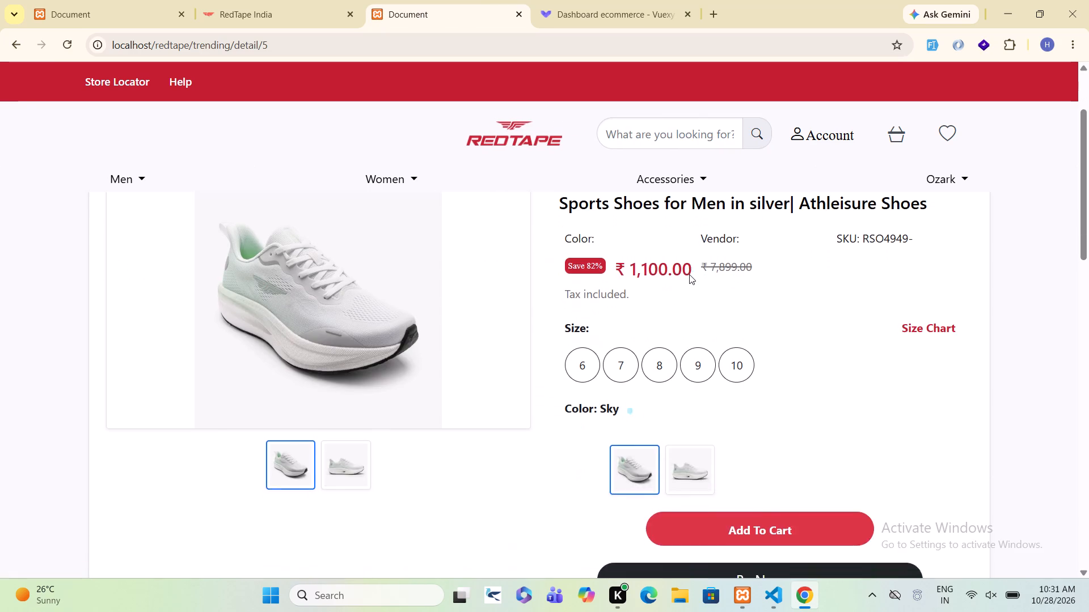
{"action": "scroll", "coordinate": [689, 274], "scroll_direction": "up", "scroll_amount": 2}
{"action": "scroll", "coordinate": [689, 274], "scroll_direction": "right", "scroll_amount": 9}
{"action": "left_click", "coordinate": [1017, 284]}
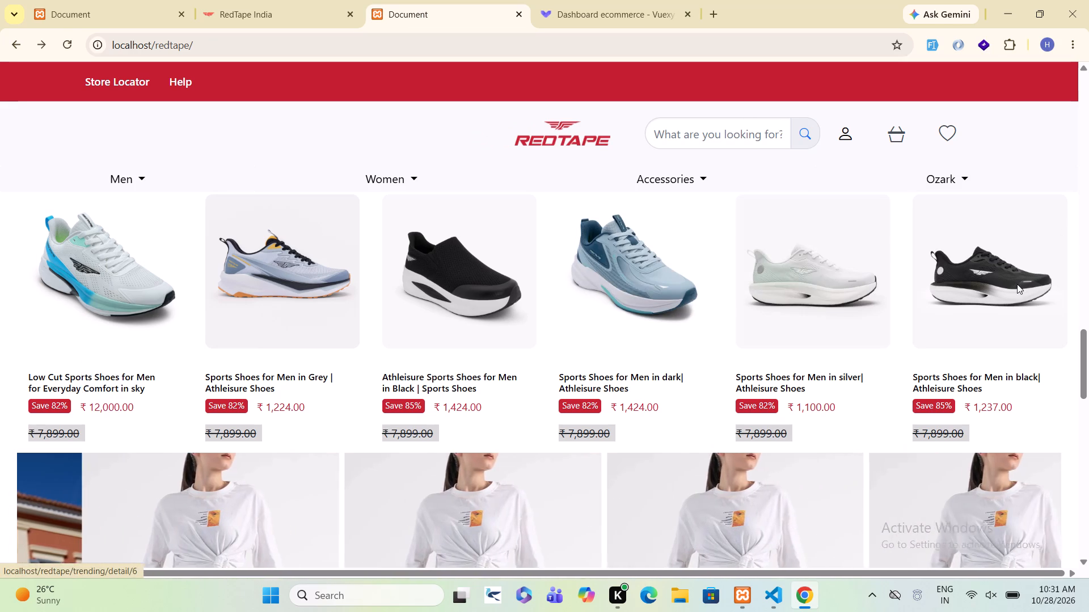
{"action": "scroll", "coordinate": [686, 271], "scroll_direction": "down", "scroll_amount": 1}
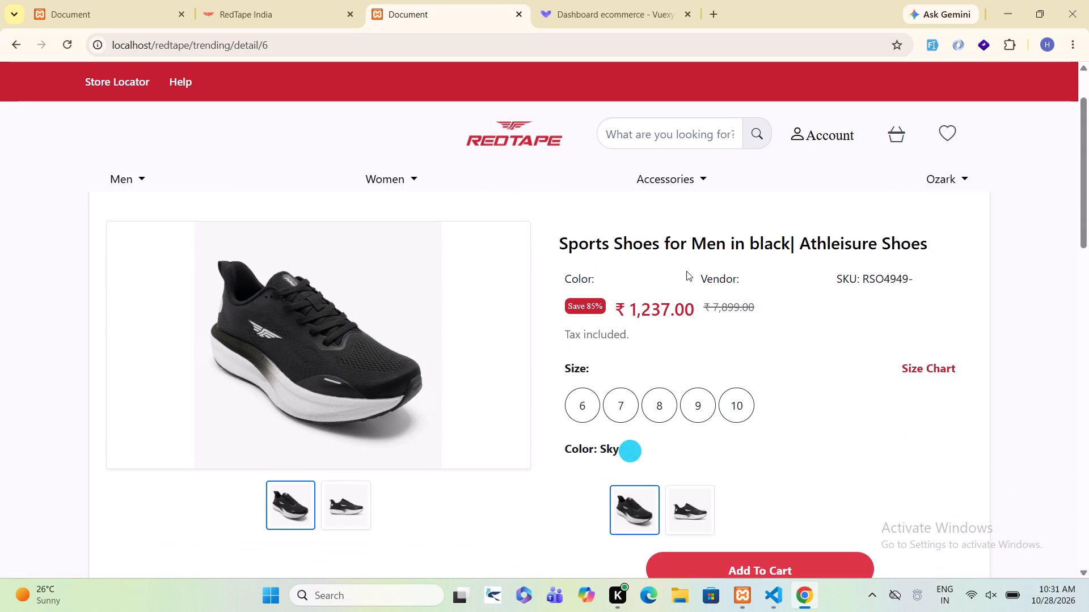
{"action": "scroll", "coordinate": [686, 271], "scroll_direction": "down", "scroll_amount": 2}
{"action": "scroll", "coordinate": [686, 271], "scroll_direction": "right", "scroll_amount": 6}
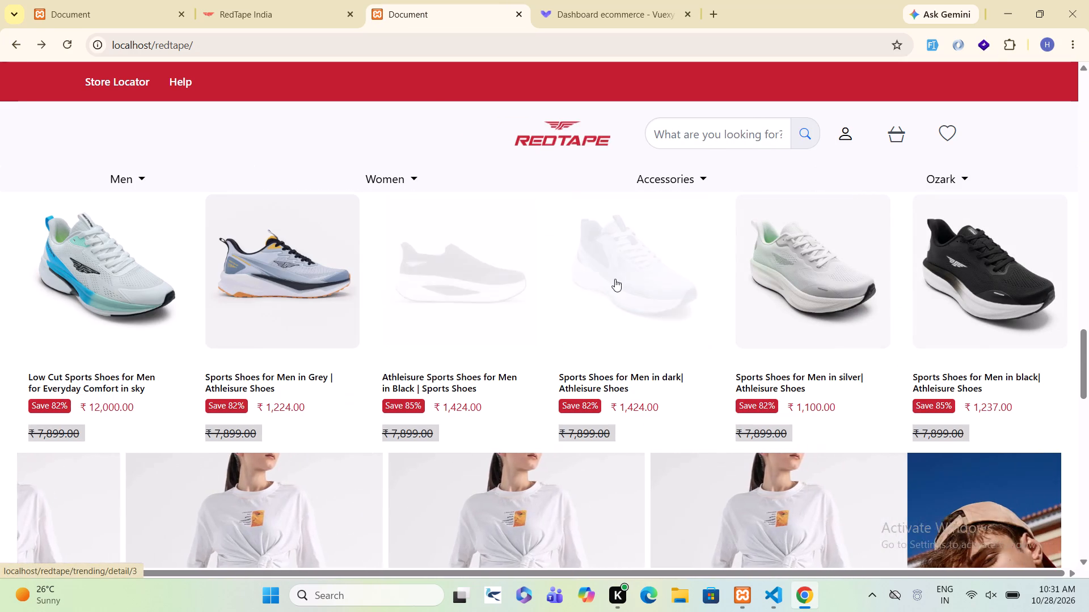
View the sky low cut shoe's second image on its detail page and return to the home page.
{"action": "left_click", "coordinate": [100, 269]}
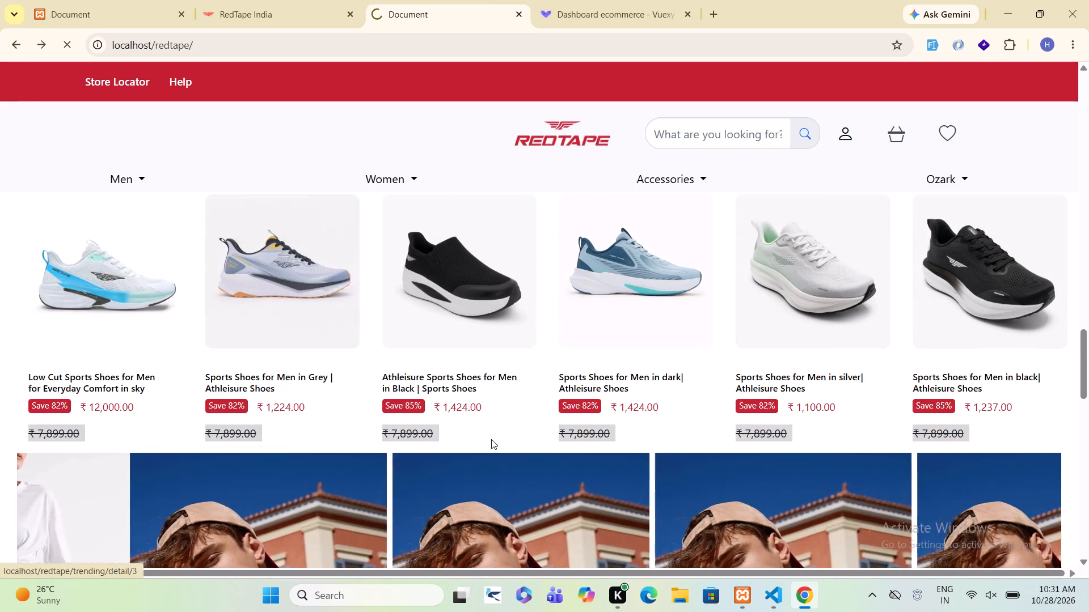
{"action": "scroll", "coordinate": [491, 439], "scroll_direction": "down", "scroll_amount": 2}
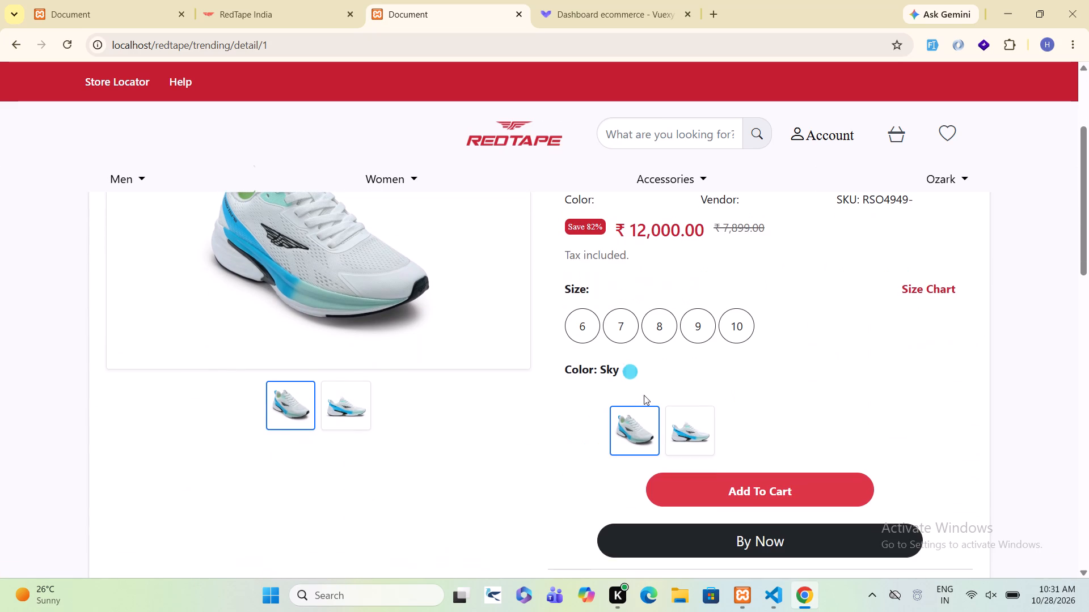
{"action": "left_click", "coordinate": [683, 416]}
{"action": "scroll", "coordinate": [683, 416], "scroll_direction": "right", "scroll_amount": 9}
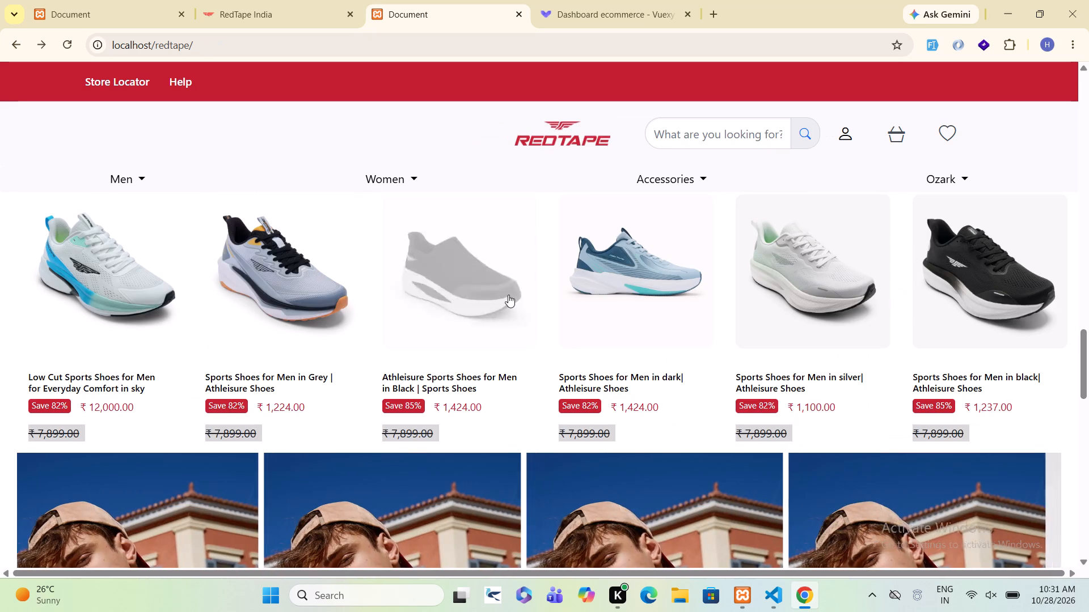
Check the detail pages of the black slip-on, the black sports shoe and the dark sports shoe from the trending section.
{"action": "left_click", "coordinate": [508, 295]}
{"action": "scroll", "coordinate": [618, 305], "scroll_direction": "up", "scroll_amount": 1}
{"action": "left_click", "coordinate": [618, 305]}
{"action": "scroll", "coordinate": [441, 385], "scroll_direction": "right", "scroll_amount": 9}
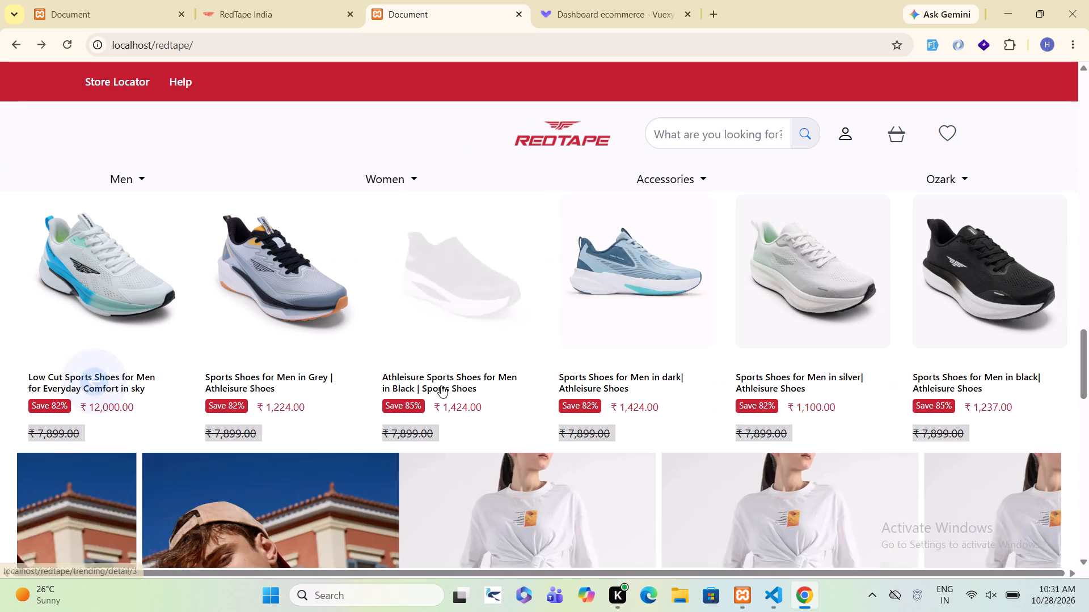
{"action": "left_click", "coordinate": [1026, 267]}
{"action": "scroll", "coordinate": [752, 306], "scroll_direction": "right", "scroll_amount": 8}
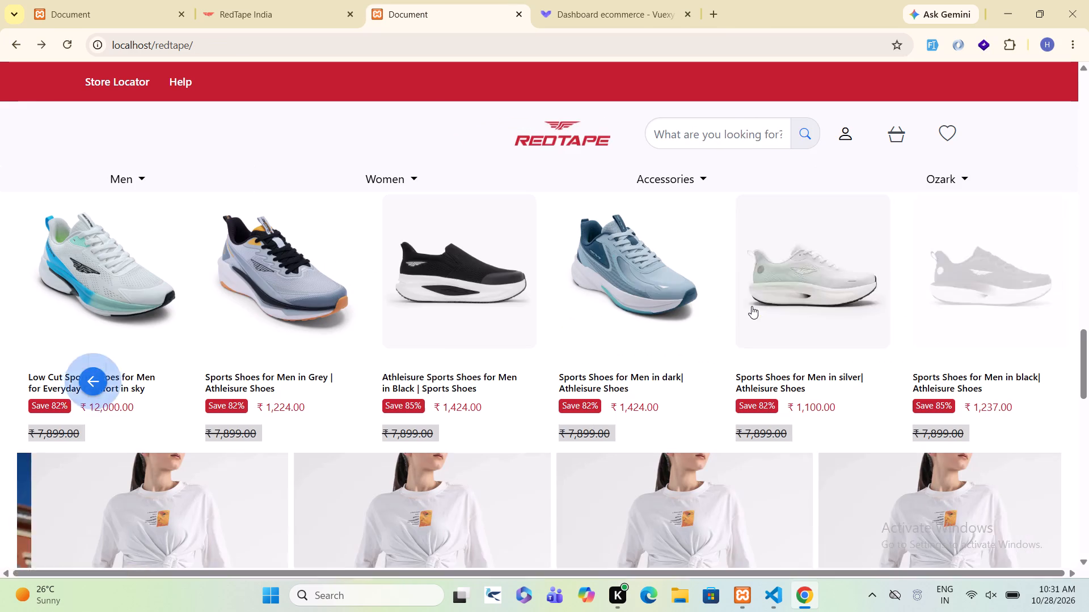
{"action": "left_click", "coordinate": [632, 314]}
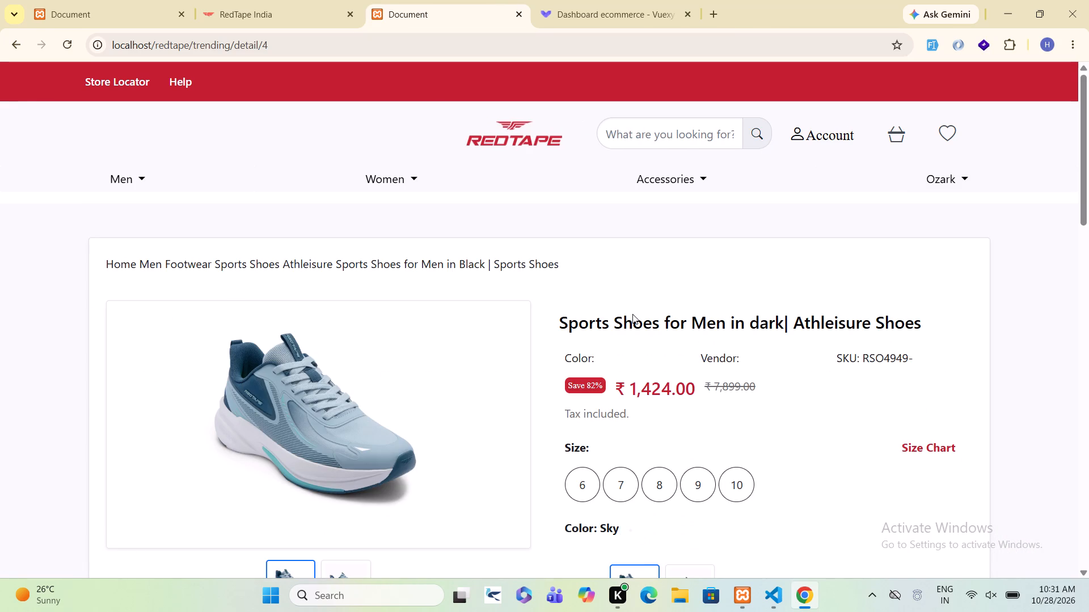
{"action": "scroll", "coordinate": [632, 314], "scroll_direction": "right", "scroll_amount": 1}
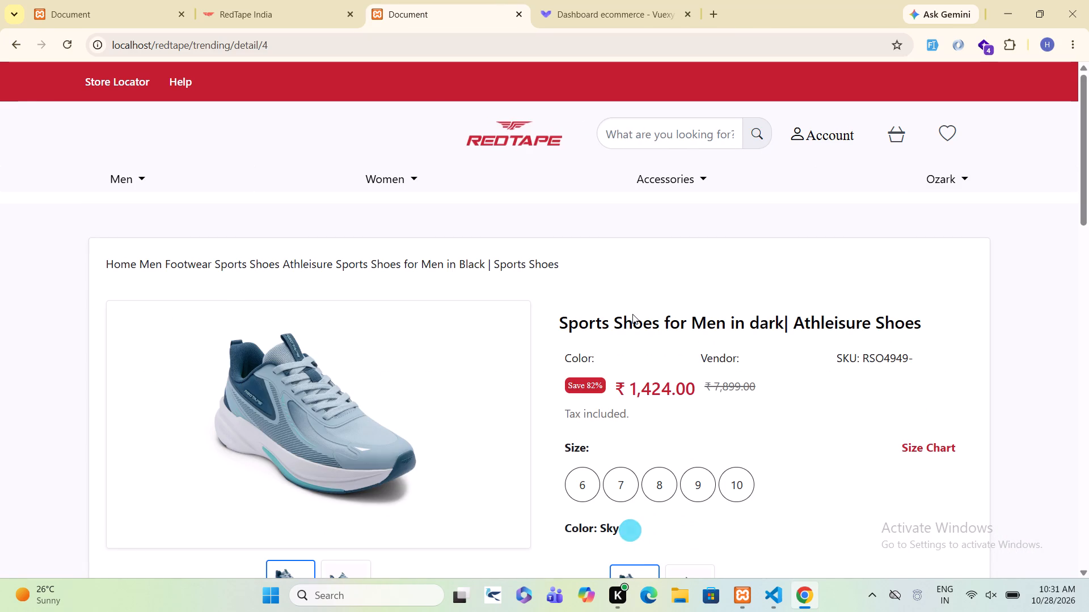
{"action": "scroll", "coordinate": [632, 314], "scroll_direction": "right", "scroll_amount": 1}
Open the admin dashboard at localhost/redtape/admin in the first browser tab.
{"action": "left_click", "coordinate": [311, 4]}
{"action": "left_click", "coordinate": [395, 5]}
{"action": "left_click", "coordinate": [100, 0]}
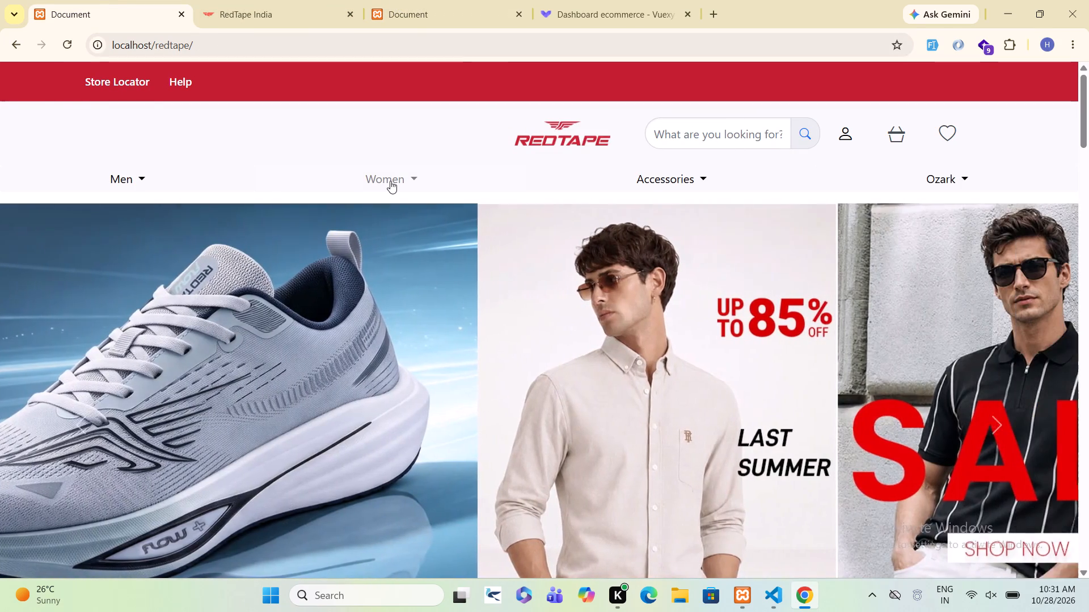
{"action": "left_click", "coordinate": [405, 18]}
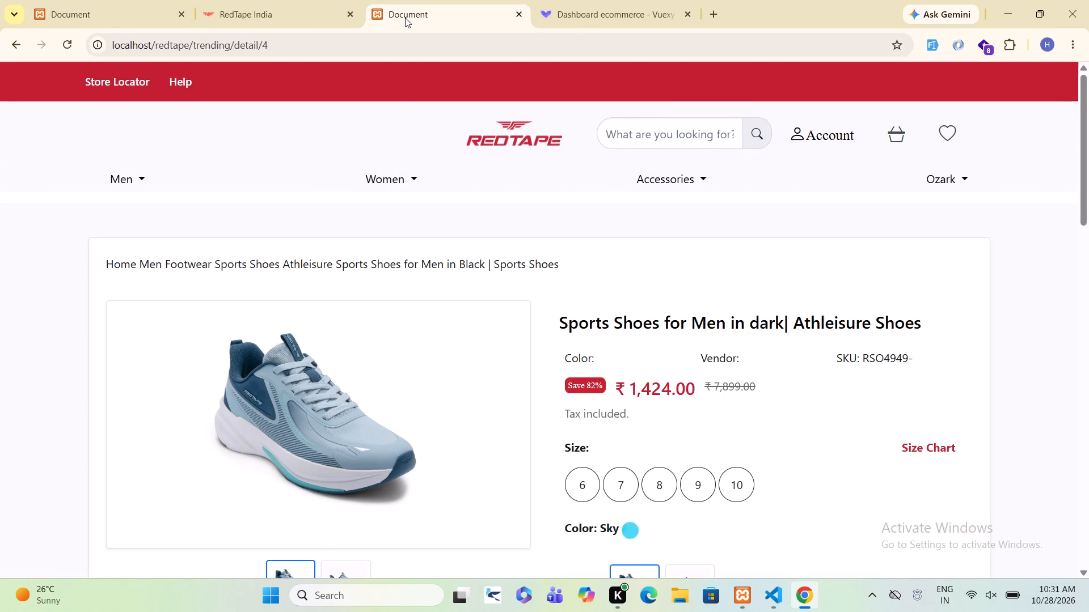
{"action": "left_click", "coordinate": [142, 0]}
{"action": "left_click", "coordinate": [269, 40]}
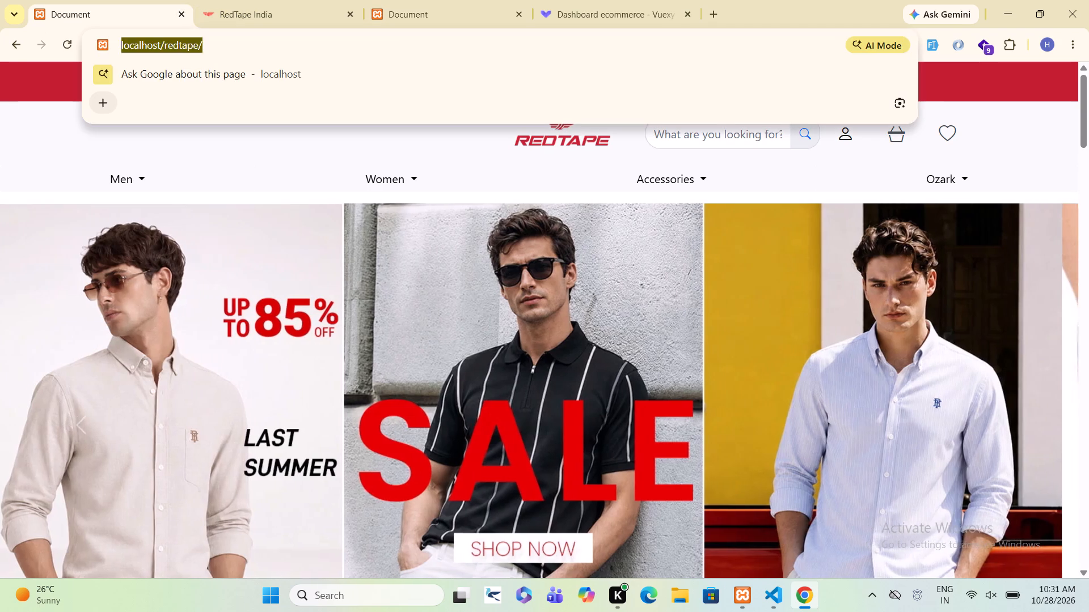
{"action": "left_click", "coordinate": [304, 40]}
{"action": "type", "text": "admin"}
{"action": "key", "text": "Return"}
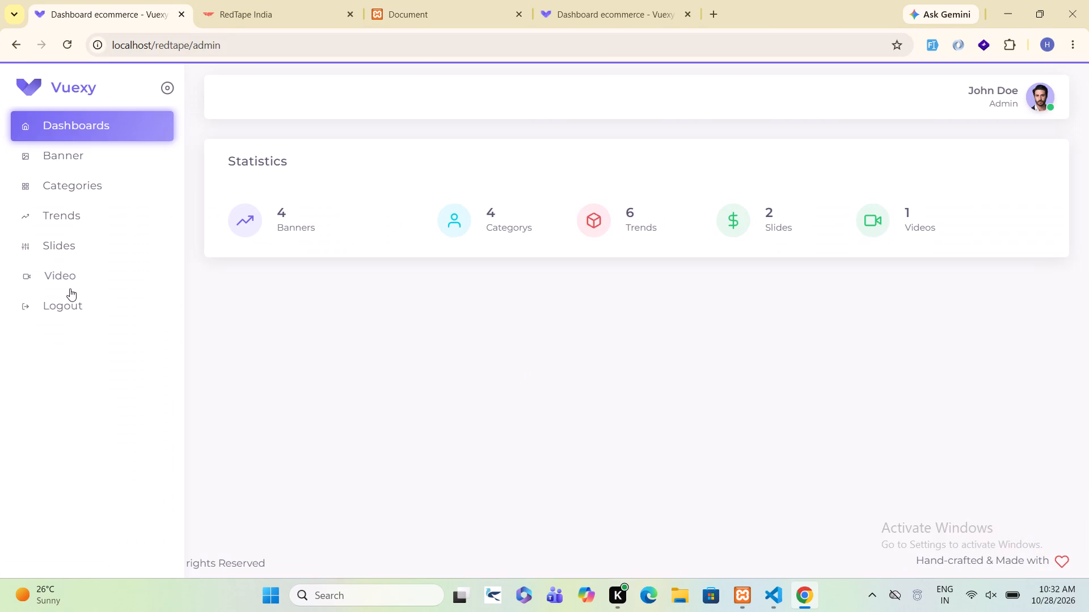
Start a new trending product and attach the cotton shirts picture (5_82e54660…) as image 1 and the polo season picture (6_7a3dc693…) as image 2.
{"action": "left_click", "coordinate": [76, 212]}
{"action": "left_click", "coordinate": [26, 244]}
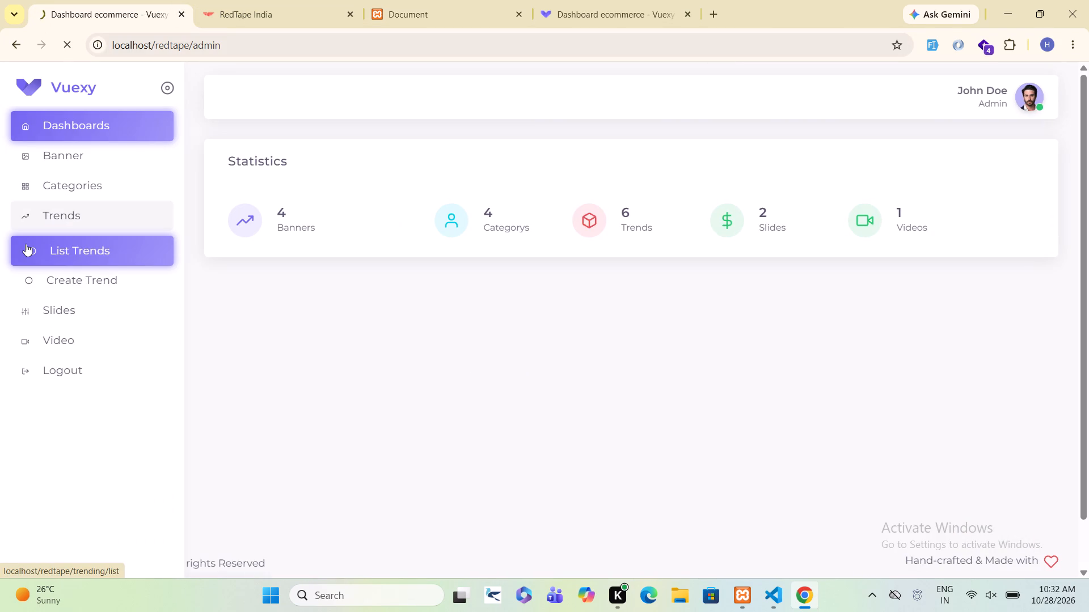
{"action": "left_click", "coordinate": [94, 277]}
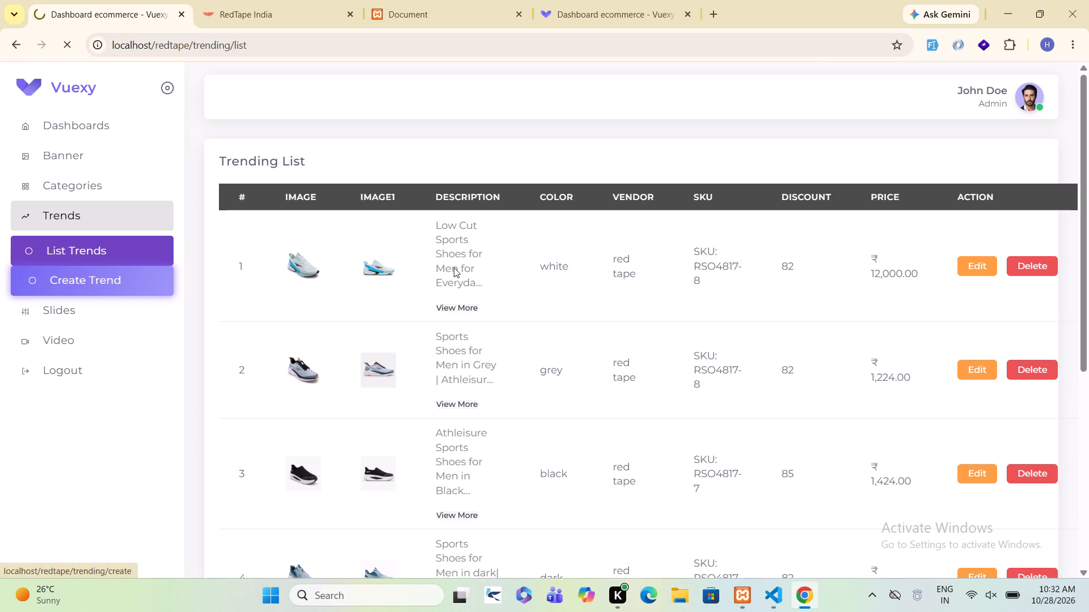
{"action": "left_click", "coordinate": [386, 212]}
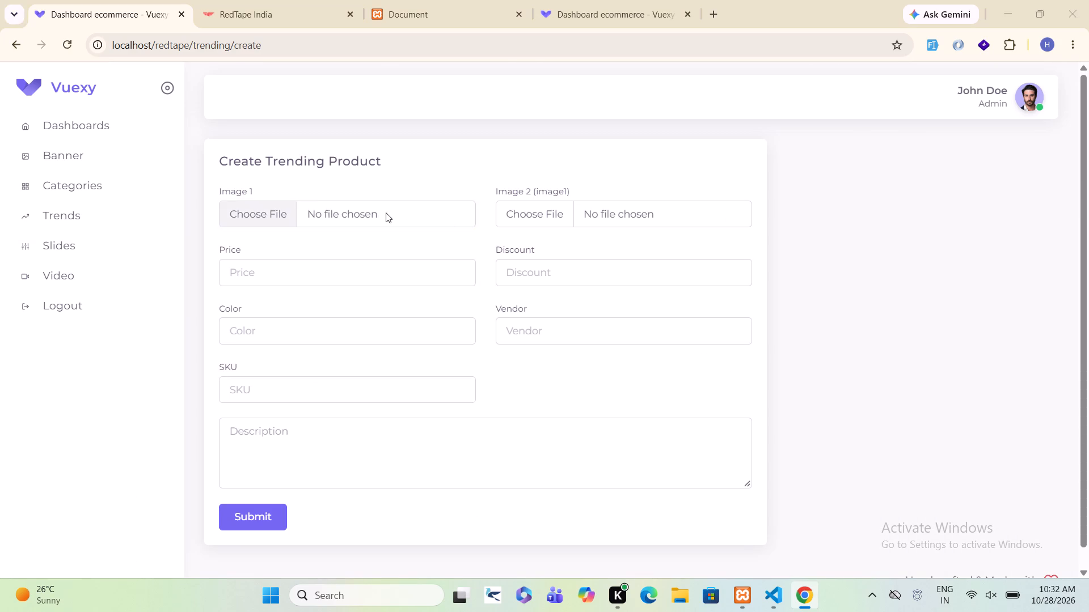
{"action": "left_click", "coordinate": [282, 117]}
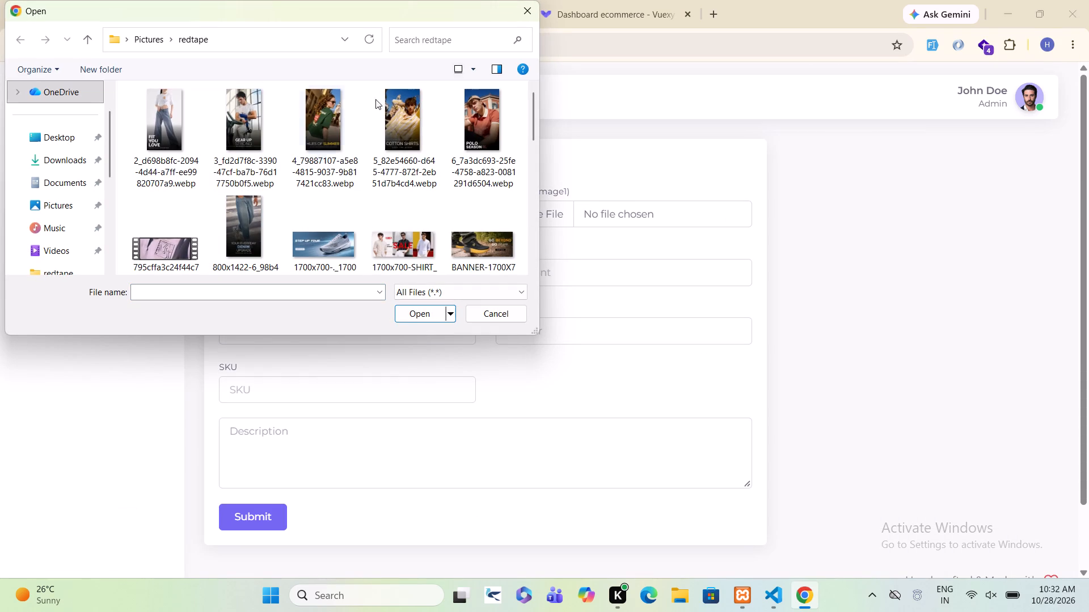
{"action": "left_click", "coordinate": [396, 105]}
{"action": "left_click", "coordinate": [408, 314]}
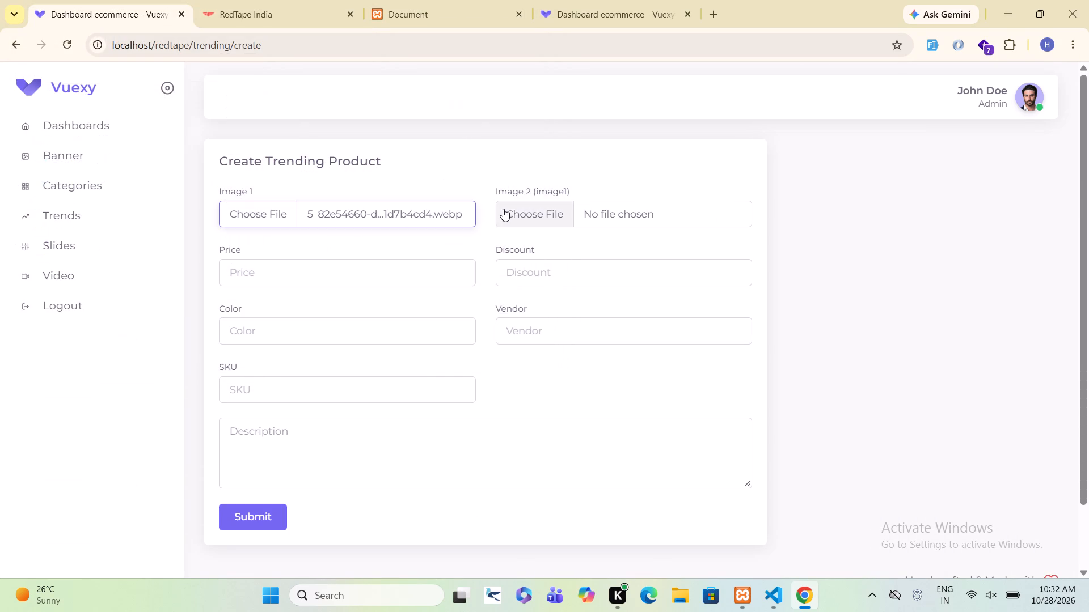
{"action": "left_click", "coordinate": [504, 209]}
{"action": "left_click", "coordinate": [487, 133]}
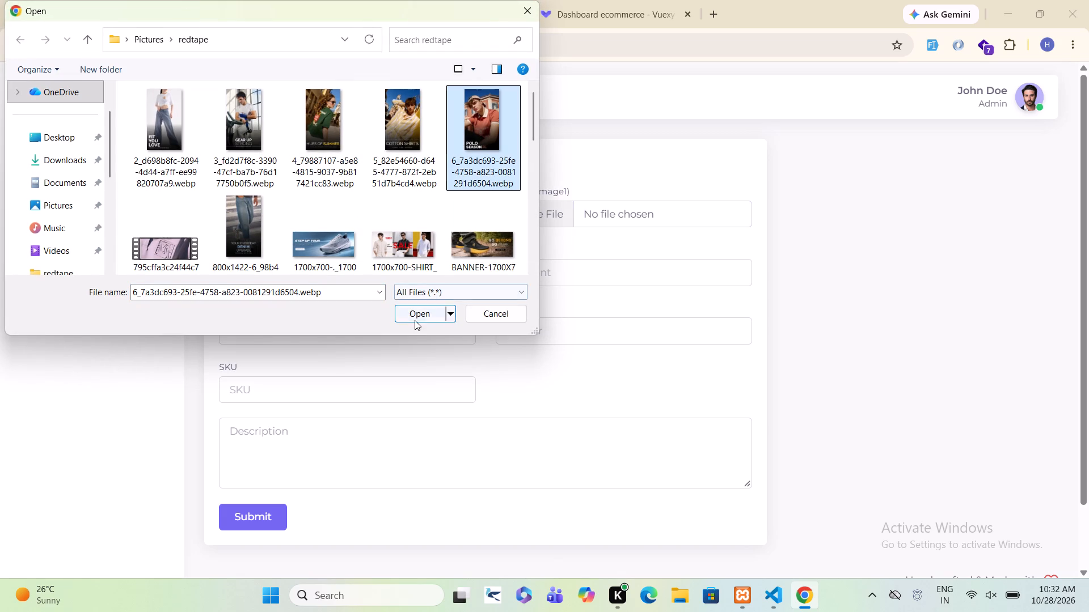
{"action": "left_click", "coordinate": [415, 320]}
Fill in the new product's details with price 1000, discount 50, color blue, vendor Himan and SKU 234567.
{"action": "left_click", "coordinate": [315, 267]}
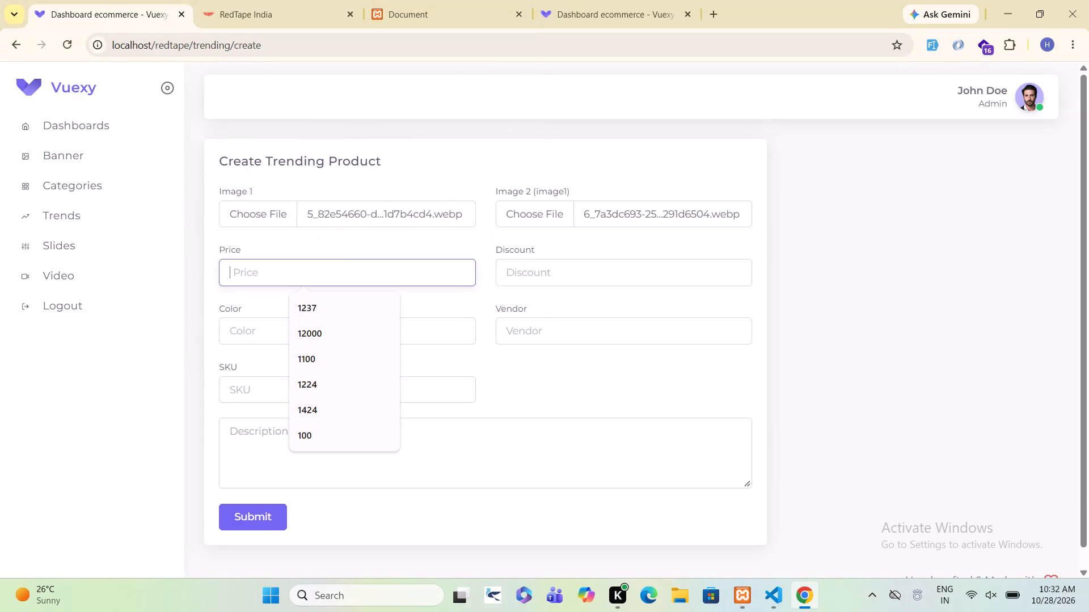
{"action": "type", "text": "1000"}
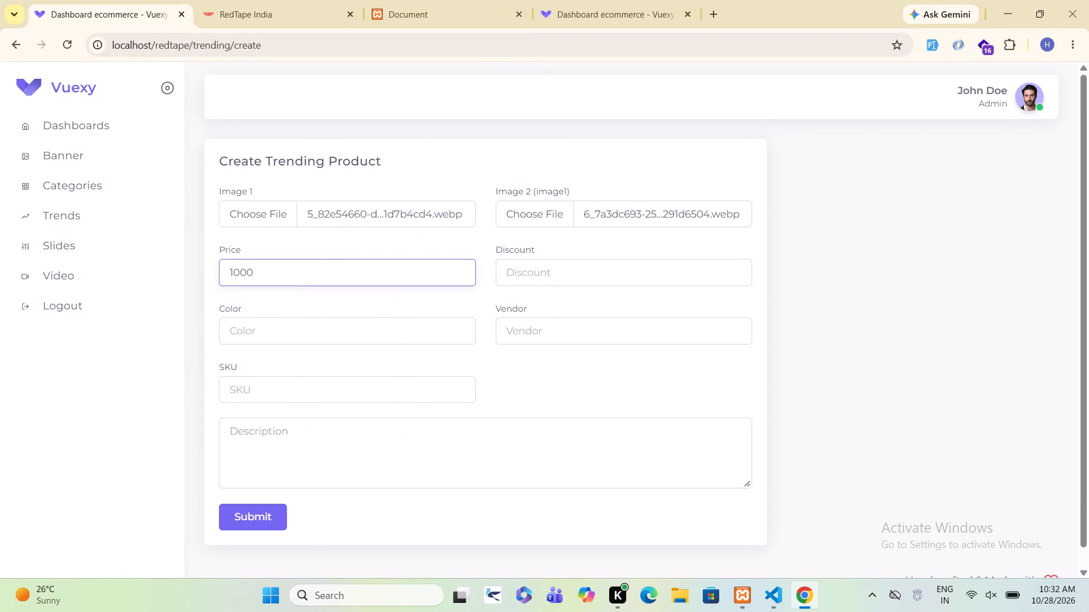
{"action": "left_click", "coordinate": [512, 274]}
{"action": "type", "text": "50"}
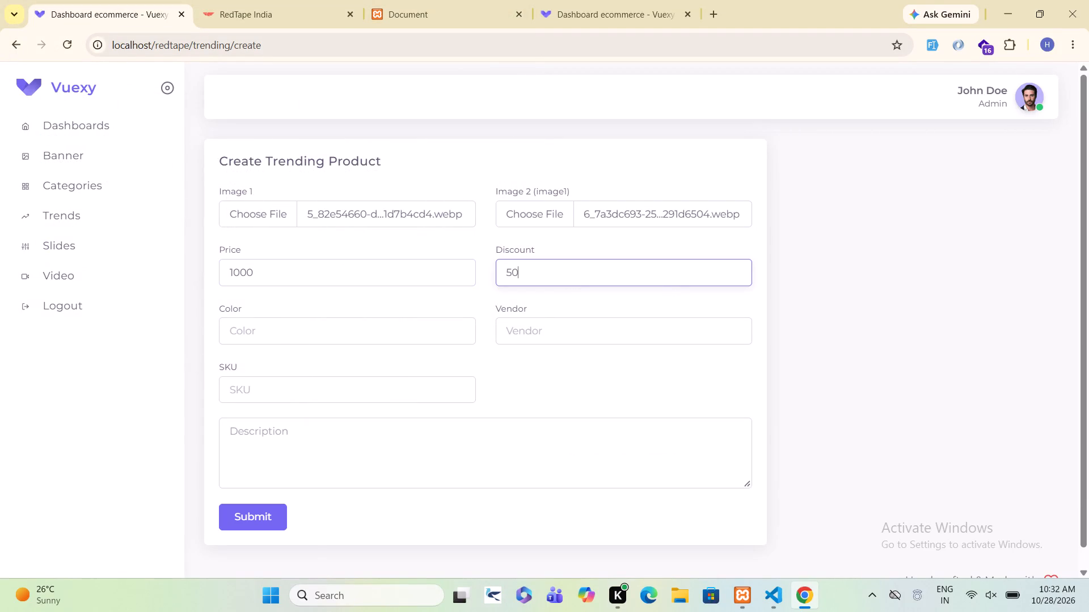
{"action": "left_click", "coordinate": [369, 322]}
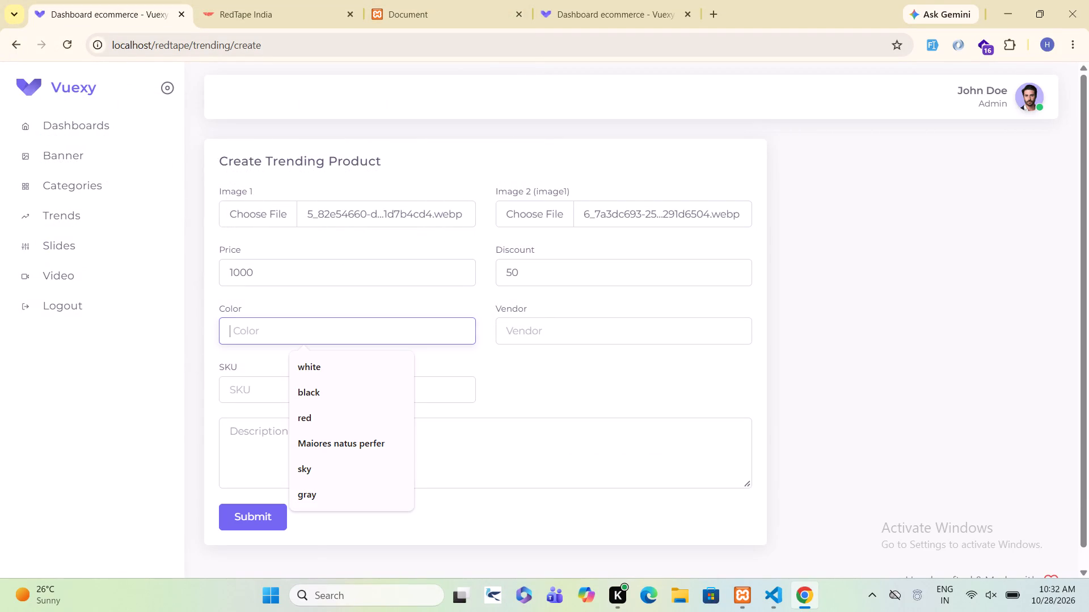
{"action": "type", "text": "nil"}
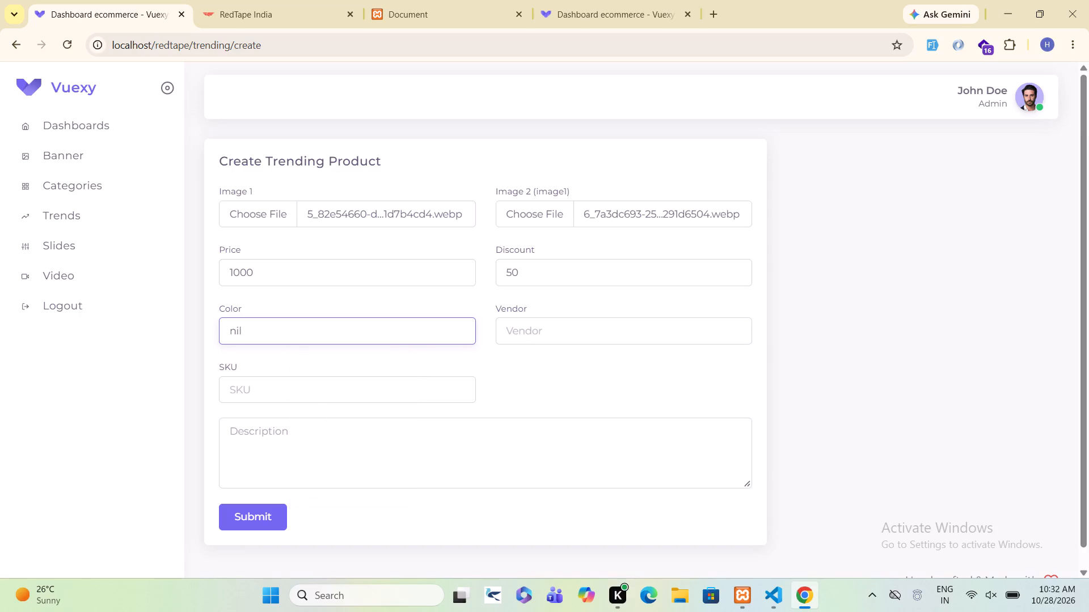
{"action": "key", "text": "ctrl+a"}
{"action": "type", "text": "bluw"}
{"action": "key", "text": "BackSpace"}
{"action": "key", "text": "e"}
{"action": "left_click", "coordinate": [540, 340]}
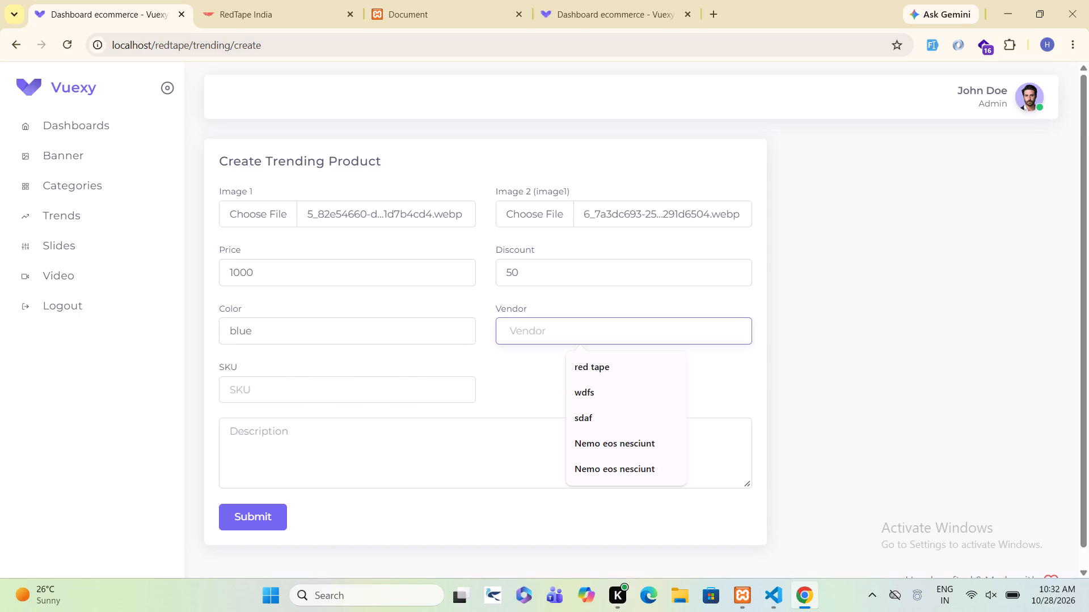
{"action": "type", "text": "Himan"}
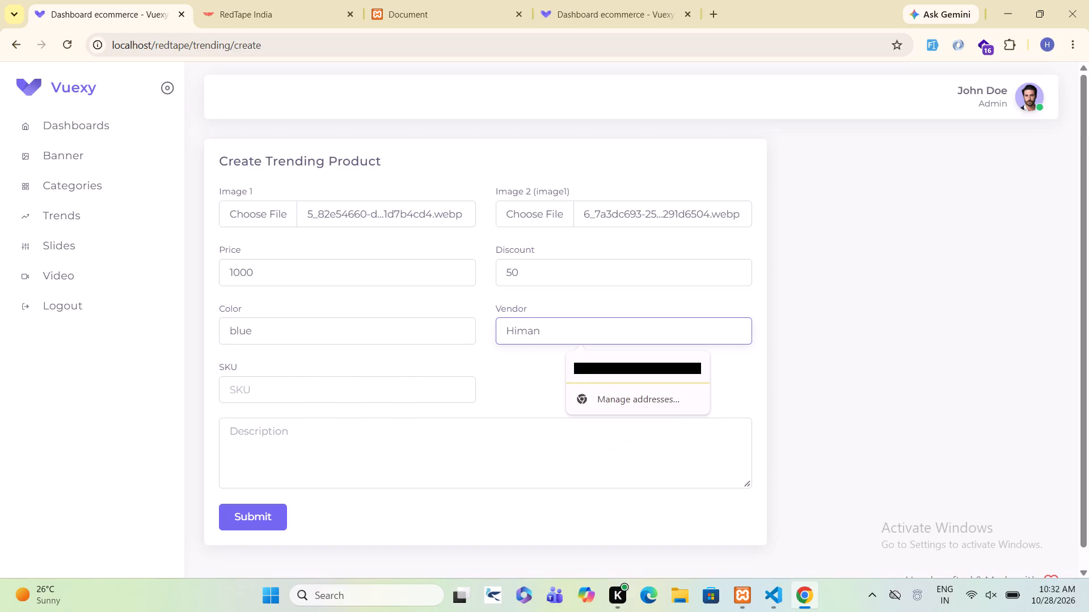
{"action": "left_click", "coordinate": [309, 376]}
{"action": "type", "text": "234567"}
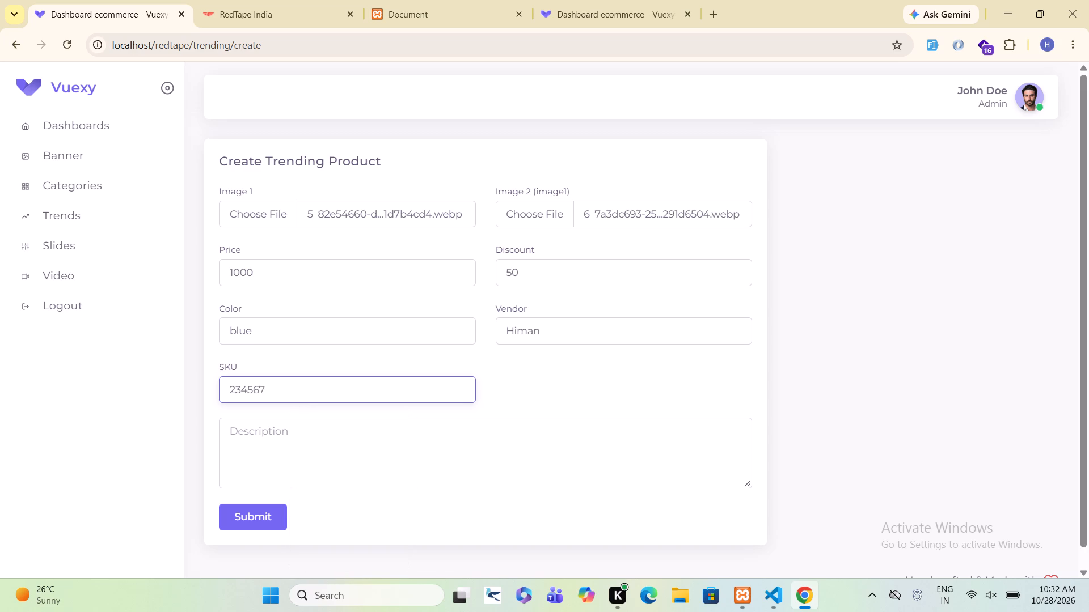
Enter the description "this is testing product here" and submit the trending product.
{"action": "left_click", "coordinate": [276, 448]}
{"action": "type", "text": "this is tesitng"}
{"action": "key", "text": "space"}
{"action": "type", "text": "product here"}
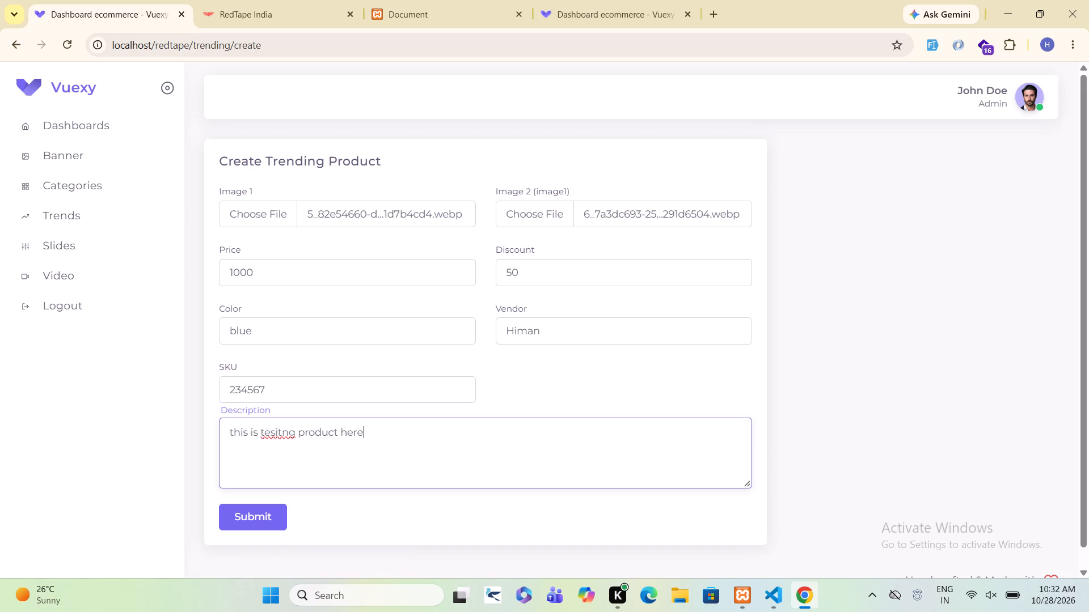
{"action": "left_click", "coordinate": [292, 436]}
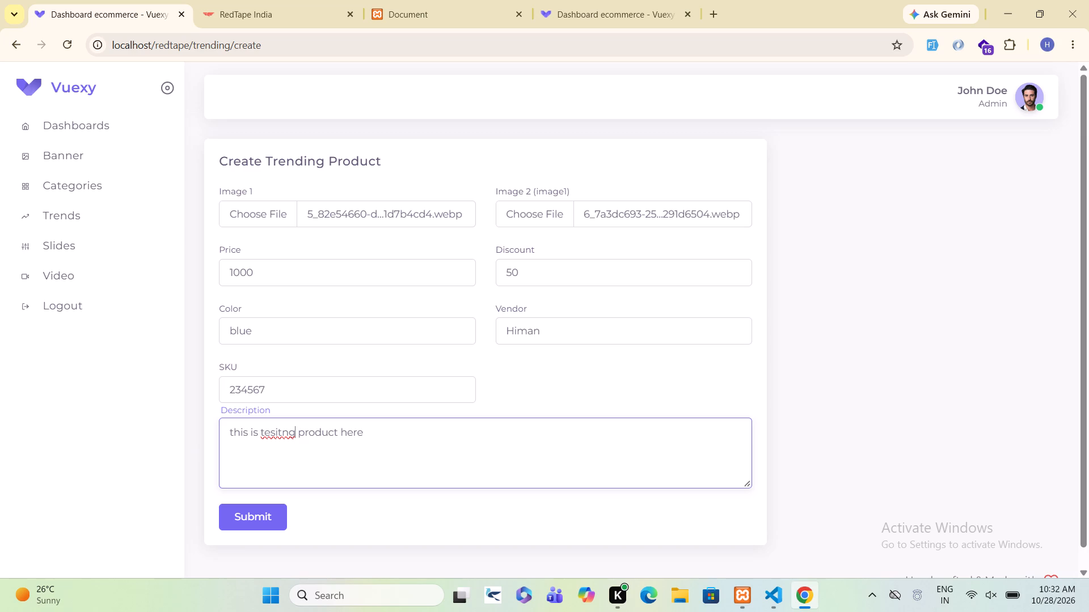
{"action": "key", "text": "BackSpace"}
{"action": "key", "text": "BackSpace"}
{"action": "key", "text": "BackSpace"}
{"action": "key", "text": "BackSpace"}
{"action": "left_click", "coordinate": [292, 436]}
{"action": "type", "text": "ting"}
{"action": "key", "text": "space"}
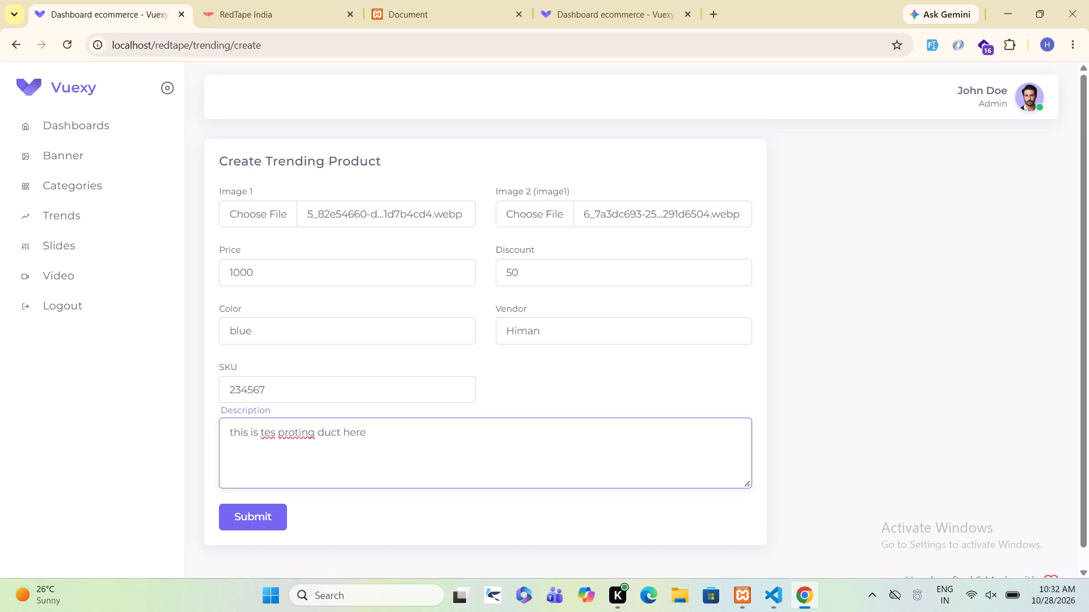
{"action": "key", "text": "p"}
{"action": "key", "text": "BackSpace"}
{"action": "key", "text": "BackSpace"}
{"action": "key", "text": "BackSpace"}
{"action": "key", "text": "BackSpace"}
{"action": "key", "text": "BackSpace"}
{"action": "key", "text": "BackSpace"}
{"action": "key", "text": "BackSpace"}
{"action": "key", "text": "BackSpace"}
{"action": "key", "text": "BackSpace"}
{"action": "key", "text": "BackSpace"}
{"action": "type", "text": "ting pro"}
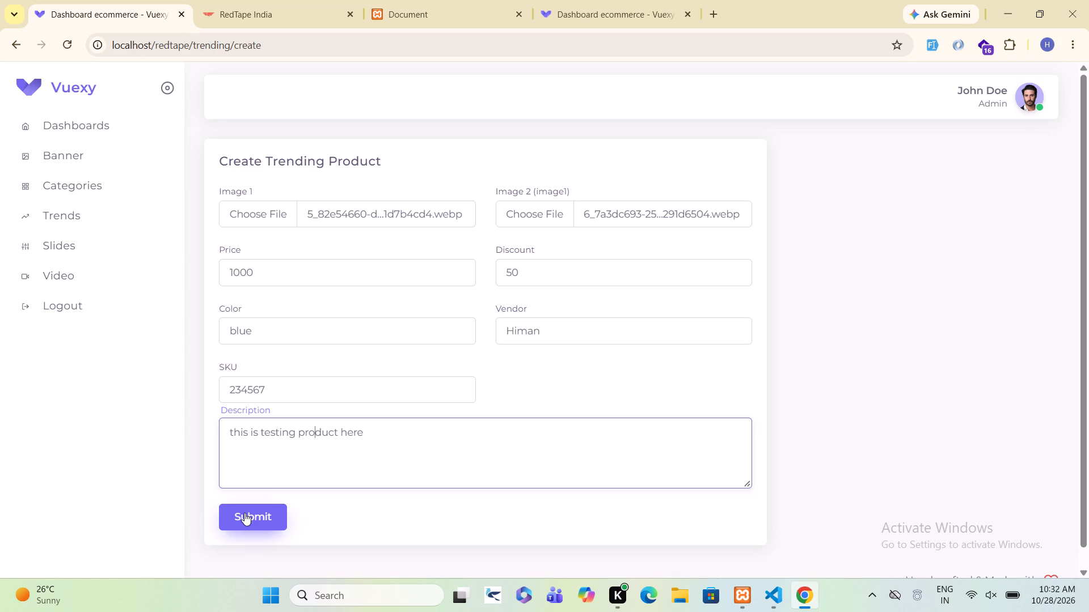
{"action": "left_click", "coordinate": [244, 518]}
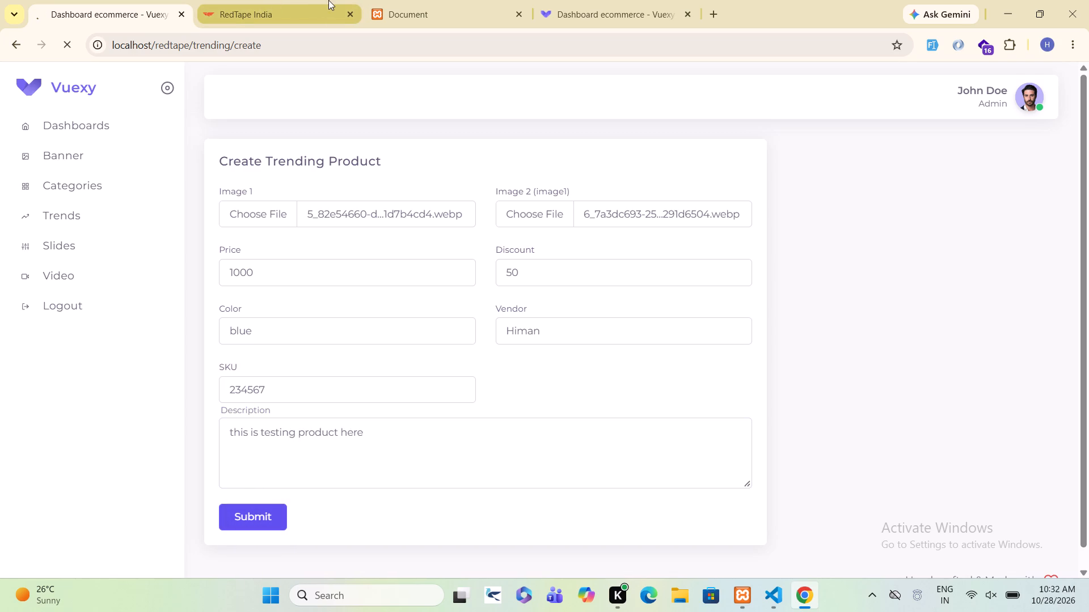
Reload the local RedTape site, go to its home page and find the new testing product in the trending section.
{"action": "left_click", "coordinate": [285, 2]}
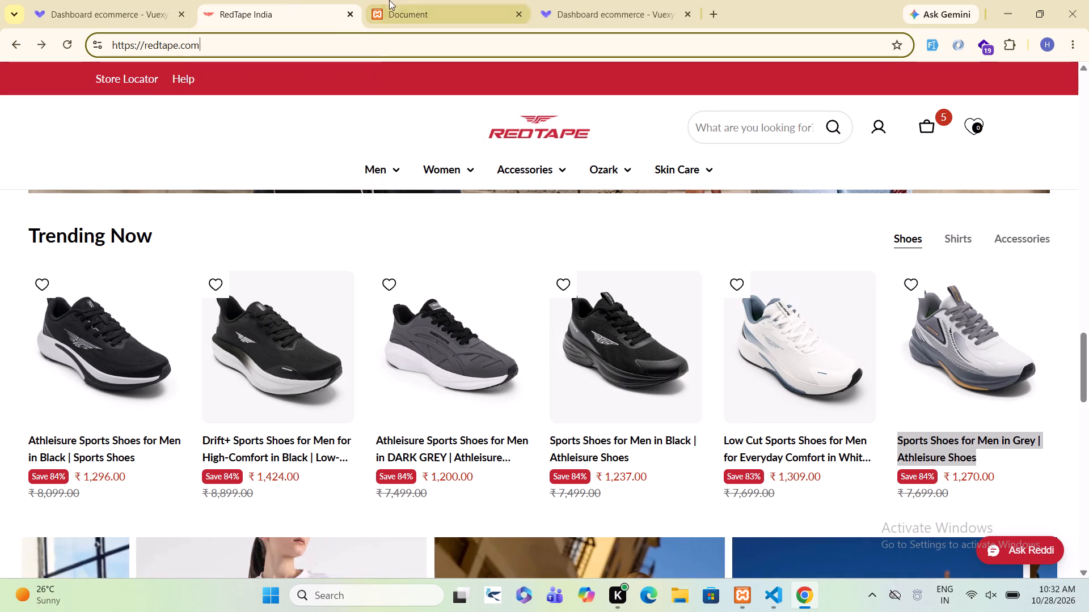
{"action": "left_click", "coordinate": [469, 3]}
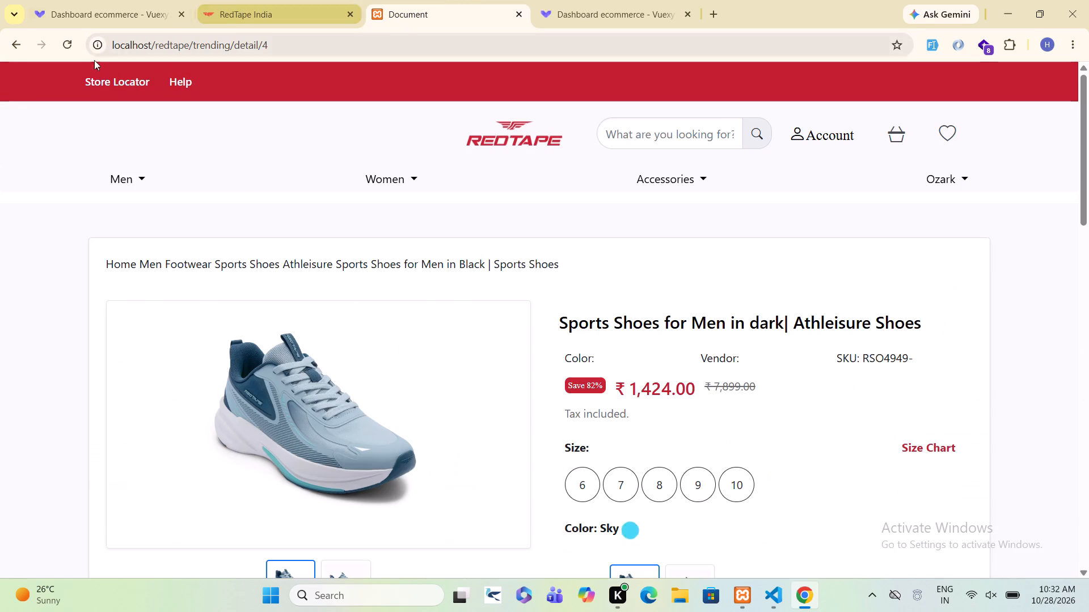
{"action": "left_click", "coordinate": [71, 44]}
{"action": "left_click", "coordinate": [495, 135]}
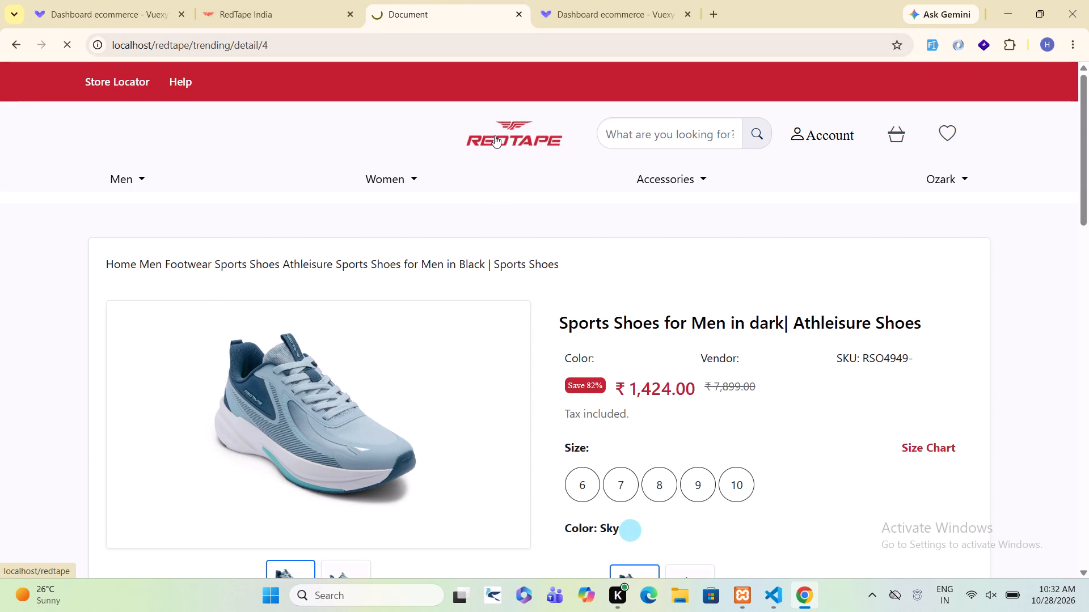
{"action": "scroll", "coordinate": [497, 443], "scroll_direction": "down", "scroll_amount": 12}
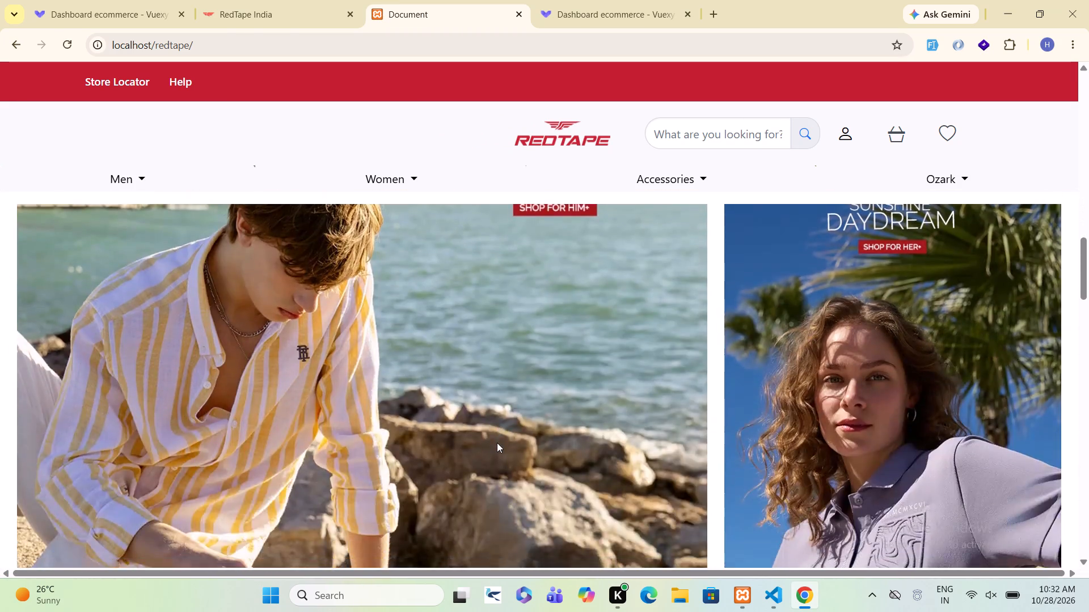
{"action": "scroll", "coordinate": [497, 443], "scroll_direction": "down", "scroll_amount": 4}
{"action": "scroll", "coordinate": [497, 443], "scroll_direction": "up", "scroll_amount": 1}
{"action": "scroll", "coordinate": [759, 352], "scroll_direction": "left", "scroll_amount": 3}
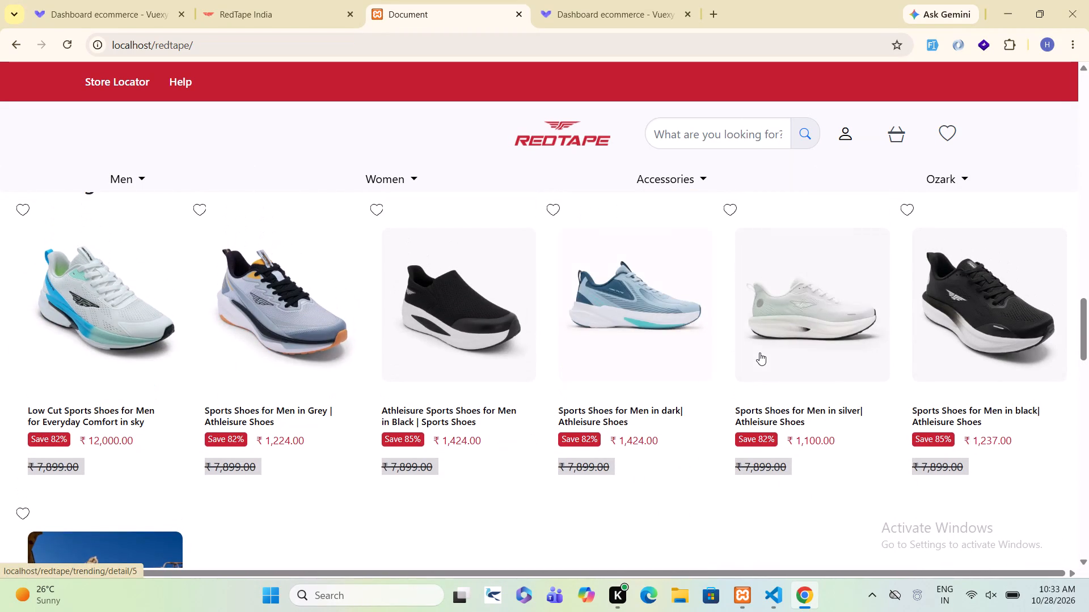
{"action": "scroll", "coordinate": [759, 352], "scroll_direction": "down", "scroll_amount": 4}
{"action": "scroll", "coordinate": [393, 446], "scroll_direction": "down", "scroll_amount": 2}
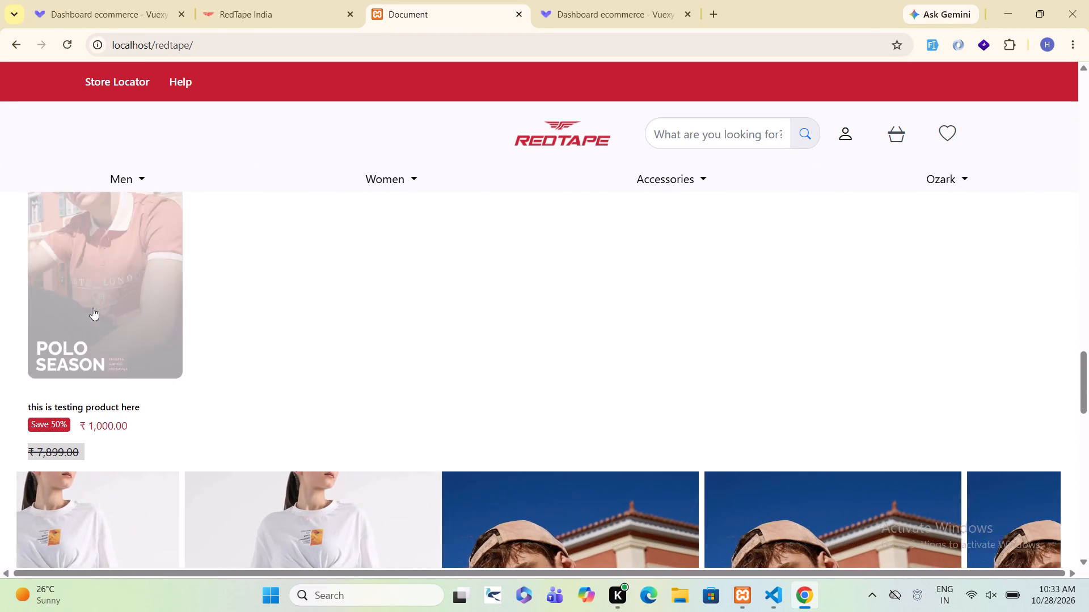
Examine the images, sizes and color swatch on the testing product's detail page, and return to the home page.
{"action": "left_click", "coordinate": [91, 308]}
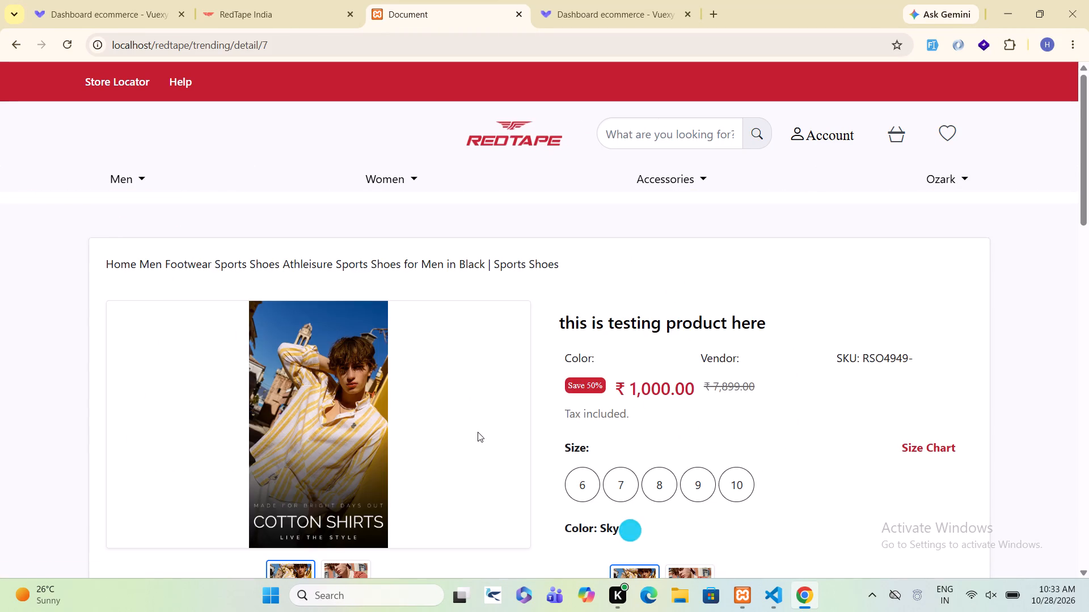
{"action": "scroll", "coordinate": [478, 432], "scroll_direction": "down", "scroll_amount": 2}
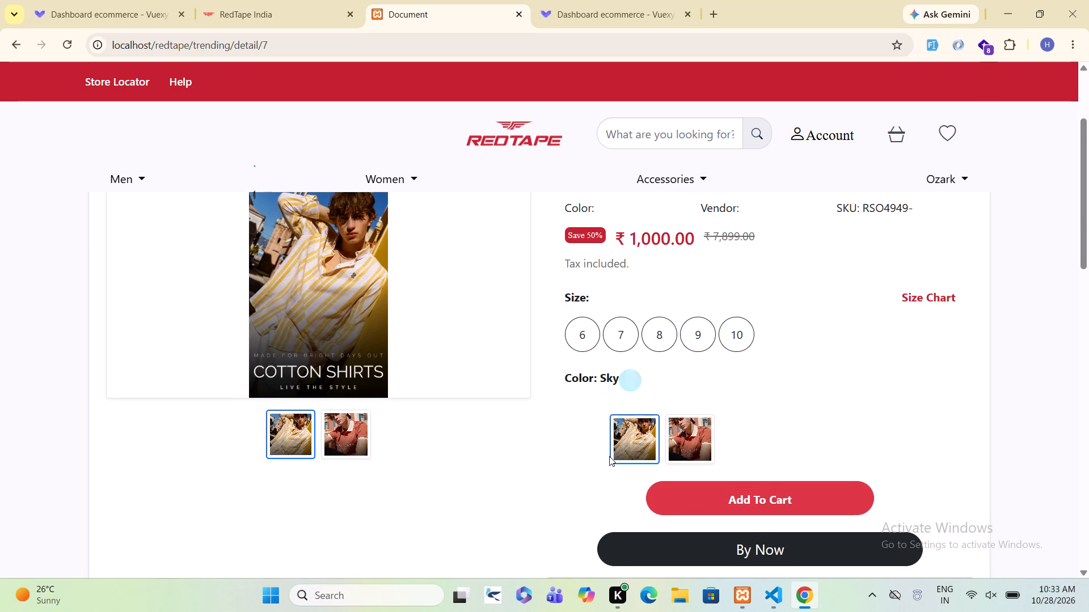
{"action": "scroll", "coordinate": [609, 456], "scroll_direction": "down", "scroll_amount": 1}
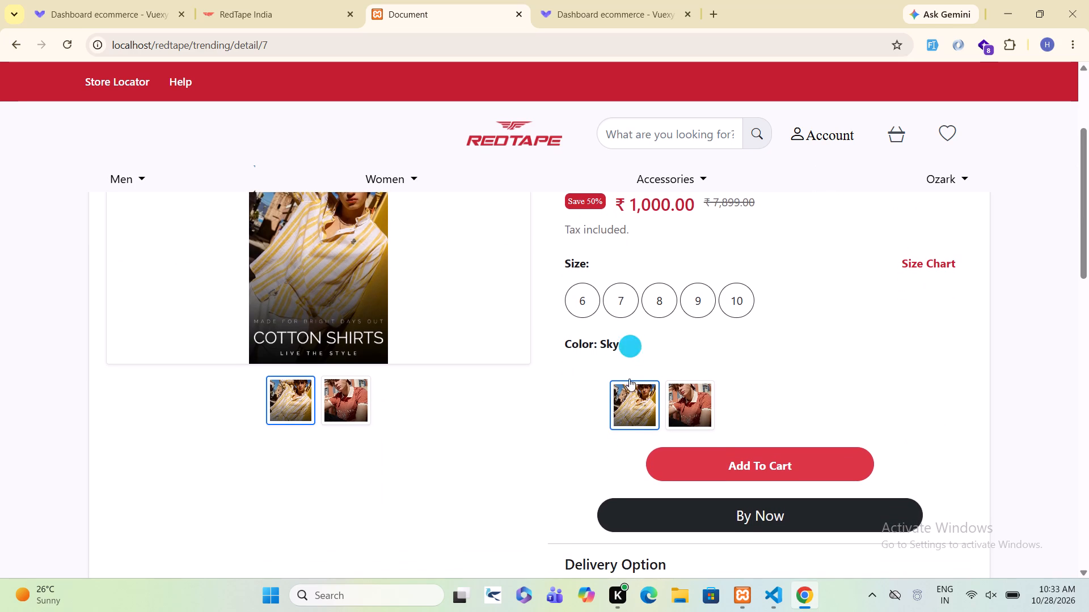
{"action": "scroll", "coordinate": [581, 359], "scroll_direction": "up", "scroll_amount": 1}
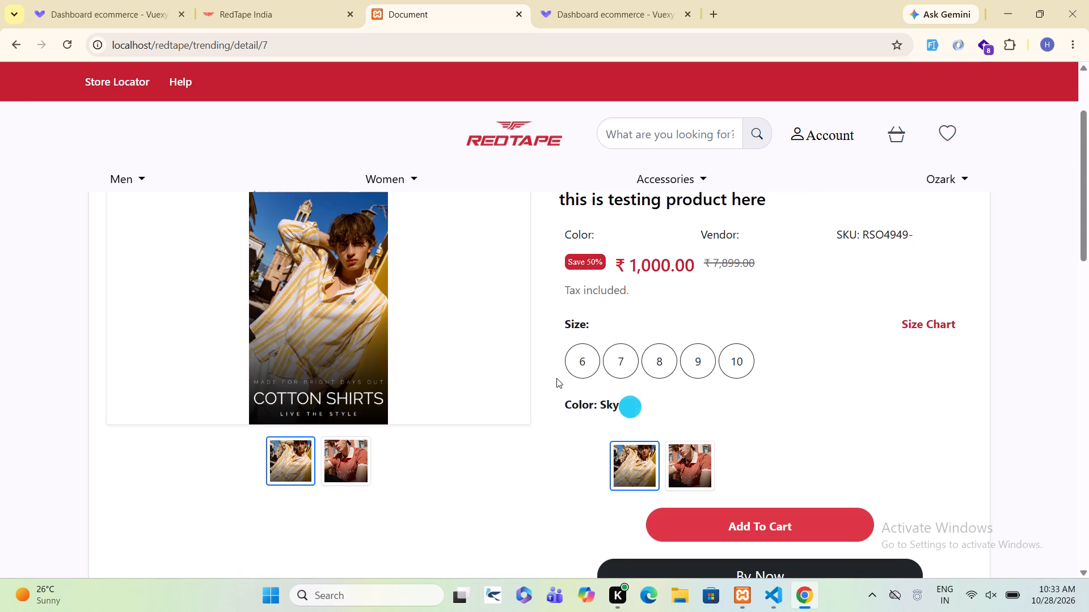
{"action": "left_click", "coordinate": [630, 405]}
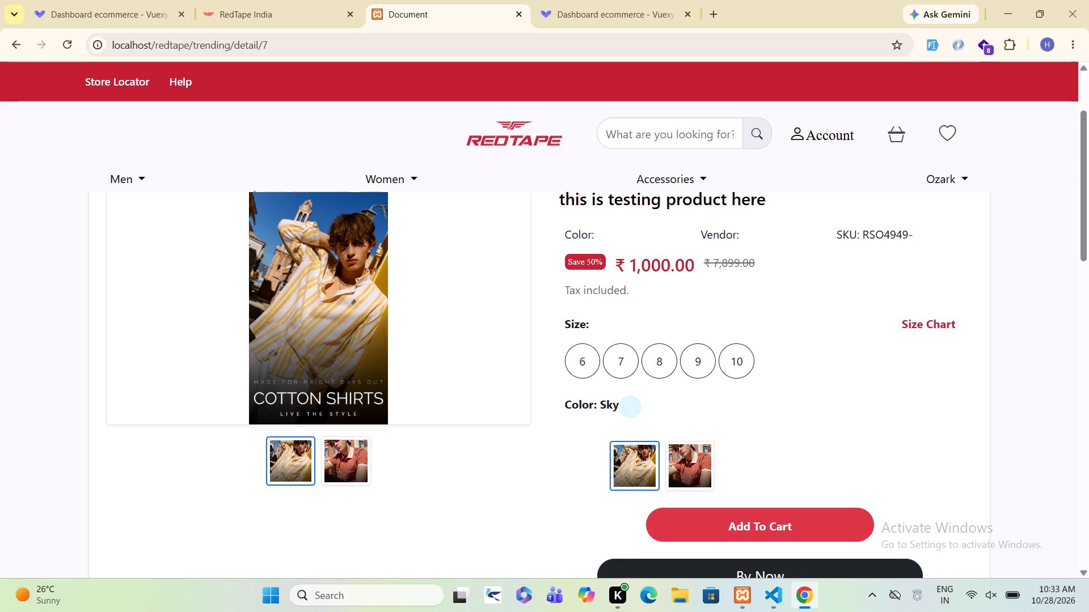
{"action": "left_click", "coordinate": [609, 410]}
{"action": "scroll", "coordinate": [639, 406], "scroll_direction": "right", "scroll_amount": 8}
{"action": "scroll", "coordinate": [859, 360], "scroll_direction": "up", "scroll_amount": 2}
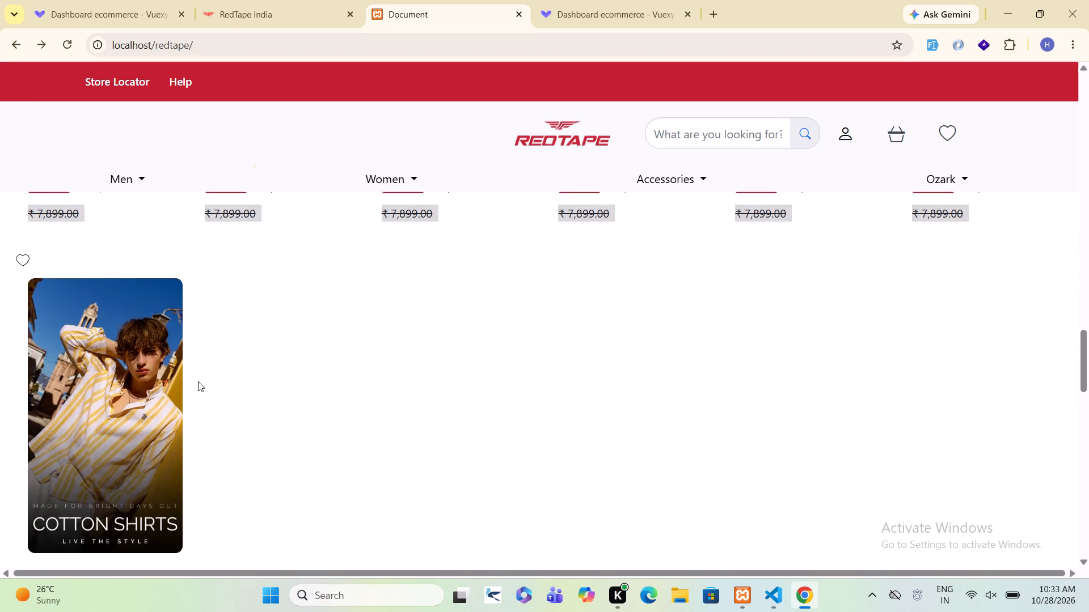
Reopen the testing product's detail page and examine its color and image options.
{"action": "left_click", "coordinate": [187, 381]}
{"action": "scroll", "coordinate": [617, 419], "scroll_direction": "down", "scroll_amount": 1}
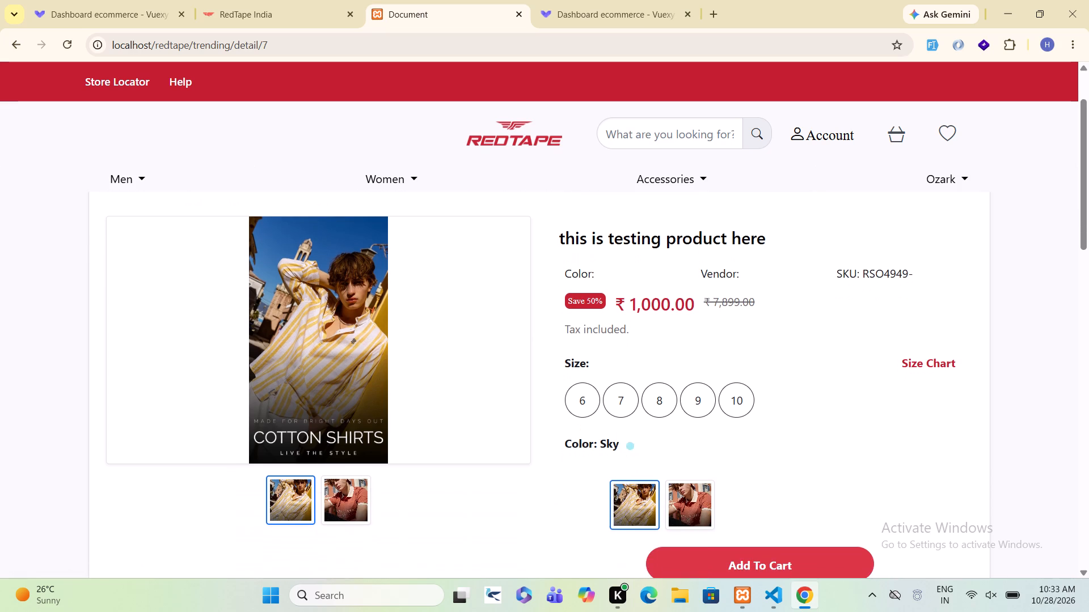
{"action": "scroll", "coordinate": [617, 419], "scroll_direction": "down", "scroll_amount": 2}
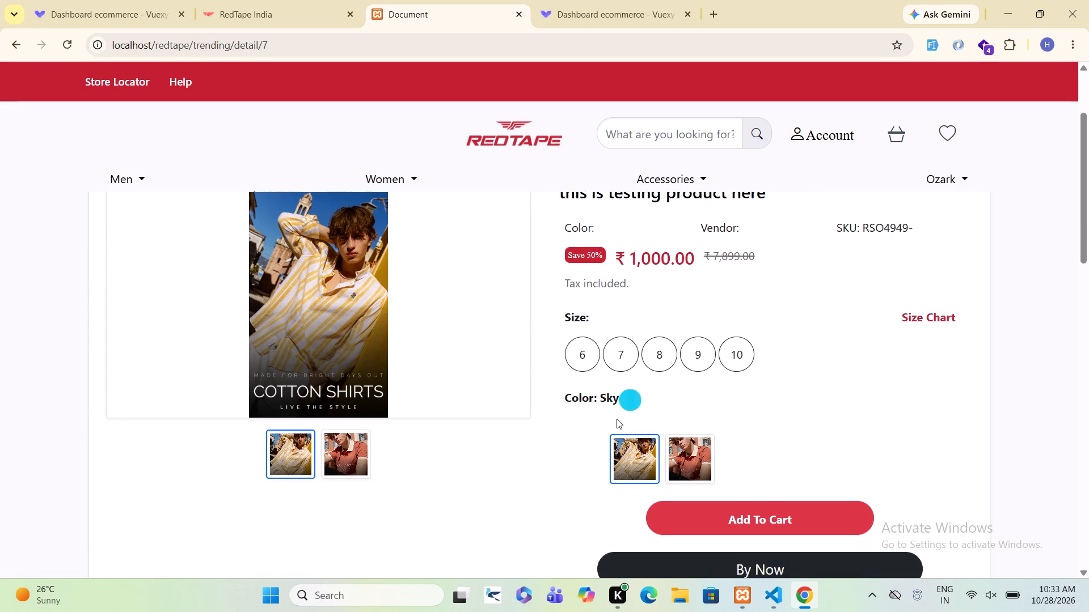
{"action": "key", "text": "4"}
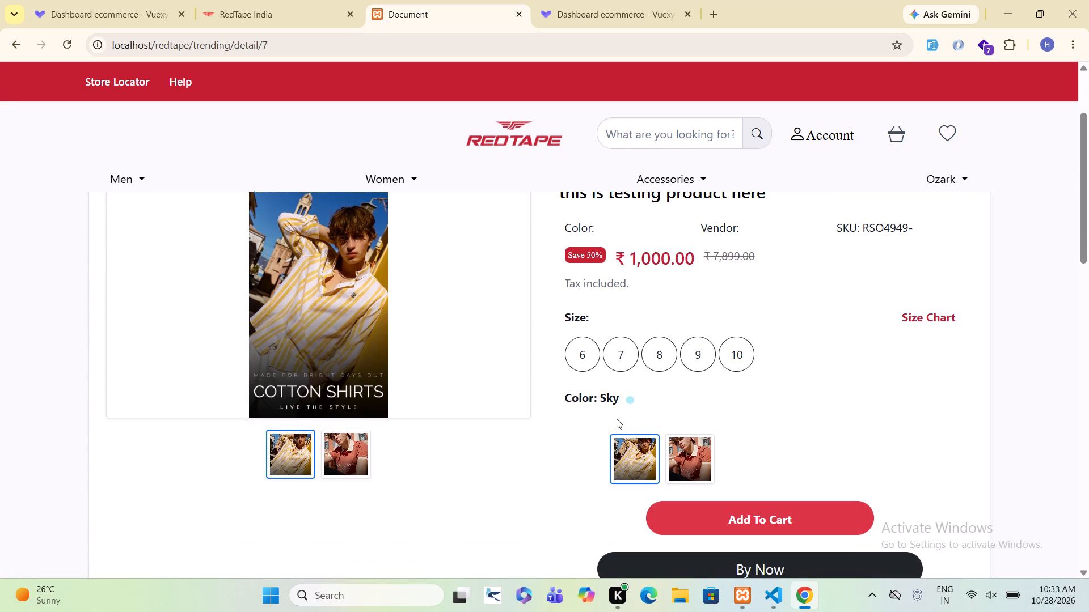